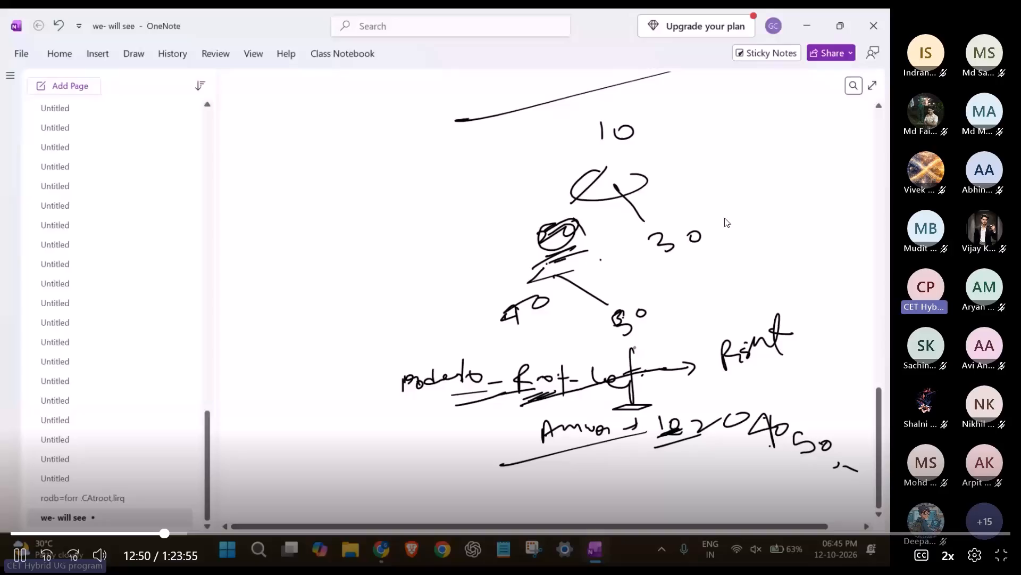
# Leave full screen, mute the lecture recording and minimise the browser window.
pyautogui.tripleClick(688, 291)
pyautogui.click(467, 302)
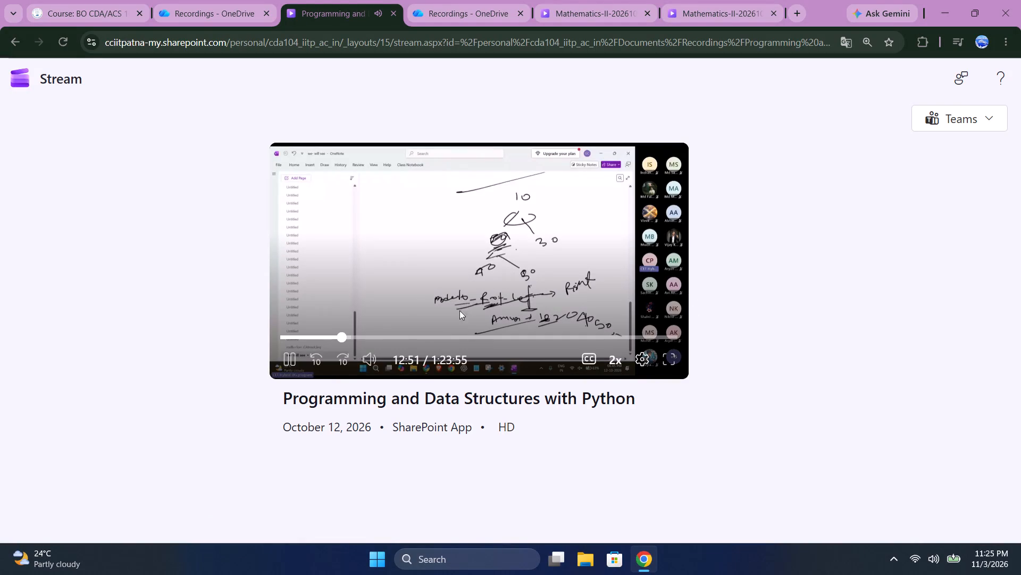
pyautogui.click(369, 358)
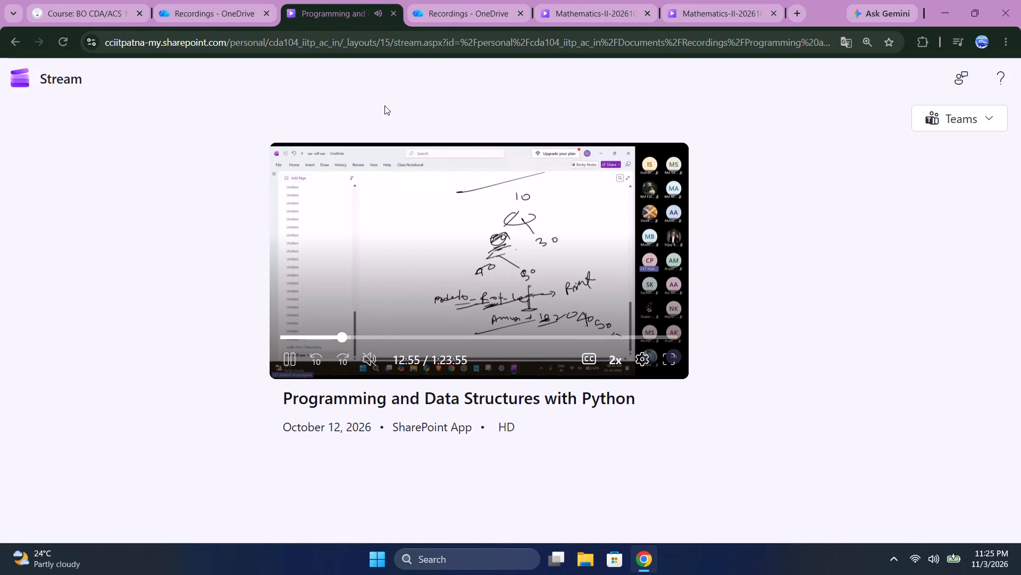
pyautogui.click(945, 13)
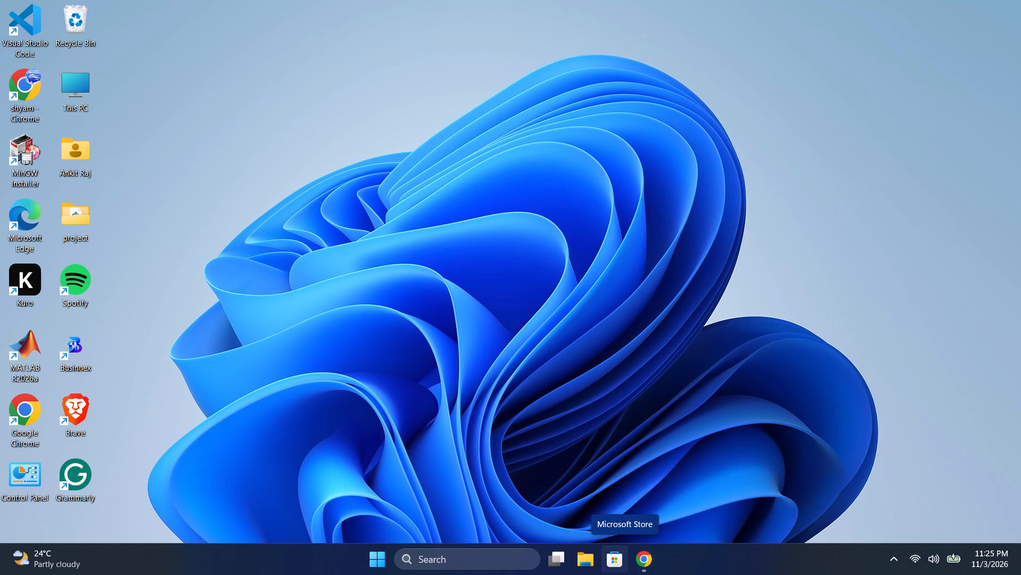
# Open the recent Report_format_Capstone_project_CSDA document, look over its cover page and close it.
pyautogui.click(366, 560)
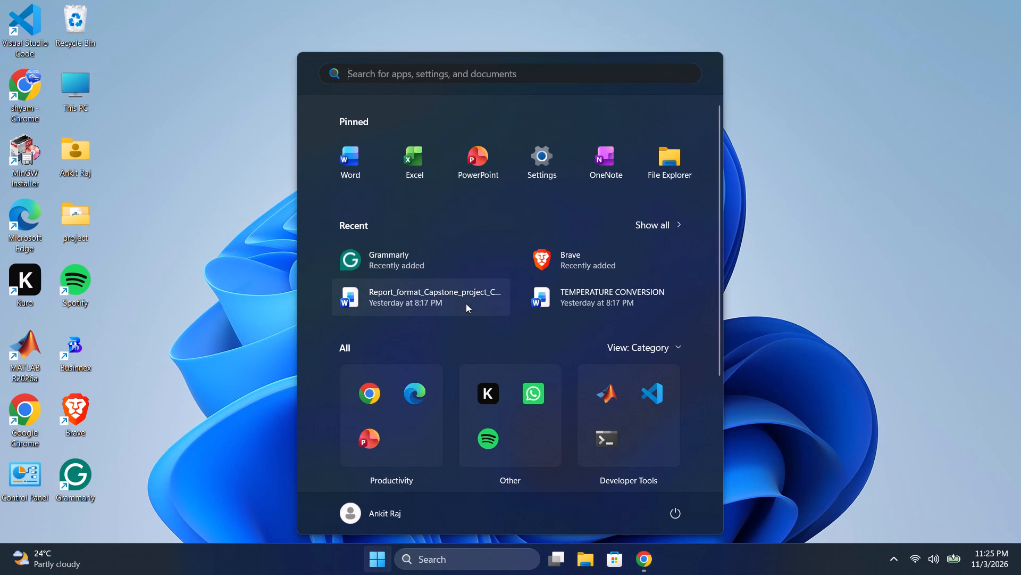
pyautogui.doubleClick(464, 300)
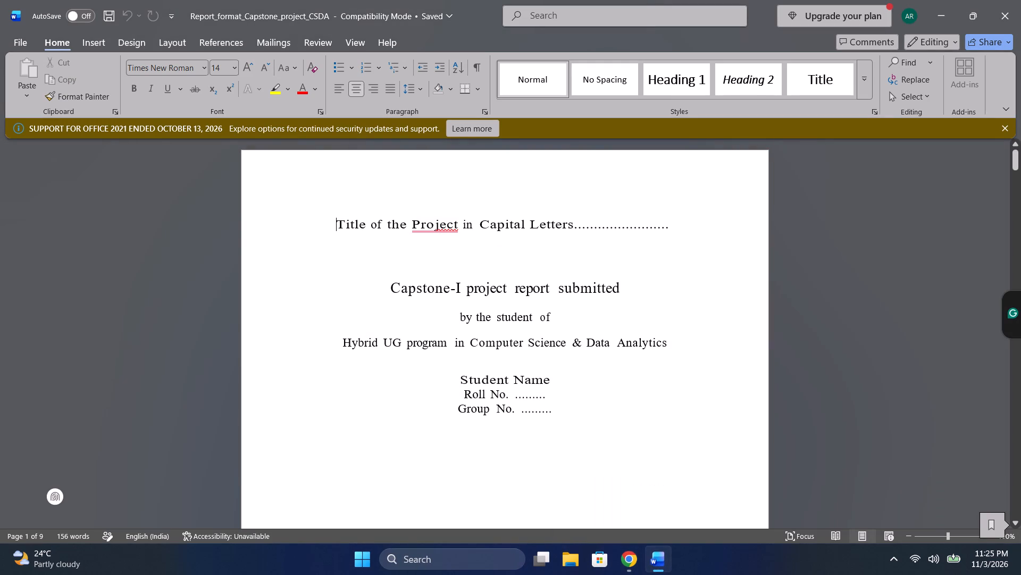
pyautogui.scroll(2, 549, 367)
pyautogui.scroll(-5, 549, 366)
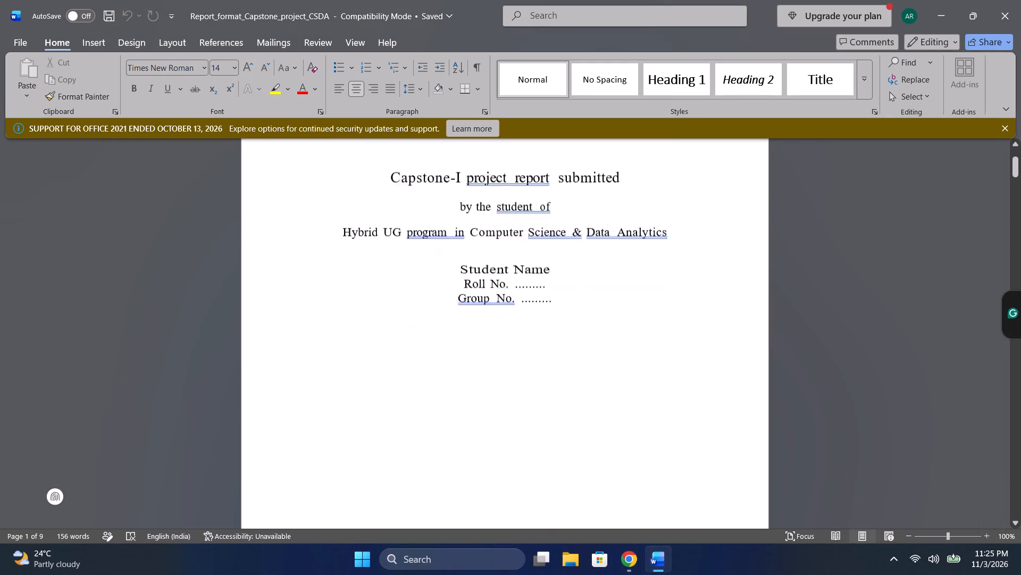
pyautogui.scroll(-1, 573, 353)
pyautogui.click(1011, 19)
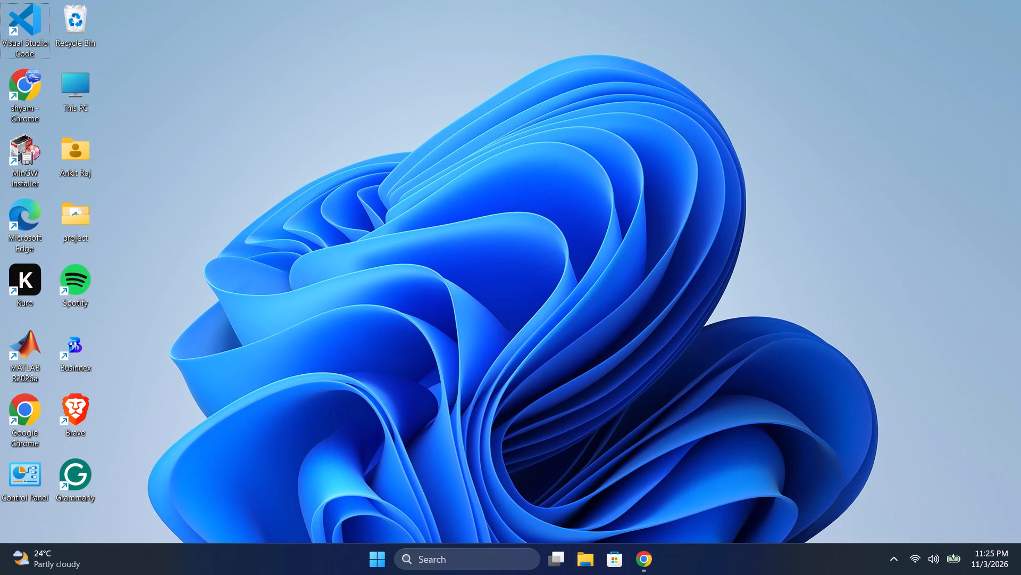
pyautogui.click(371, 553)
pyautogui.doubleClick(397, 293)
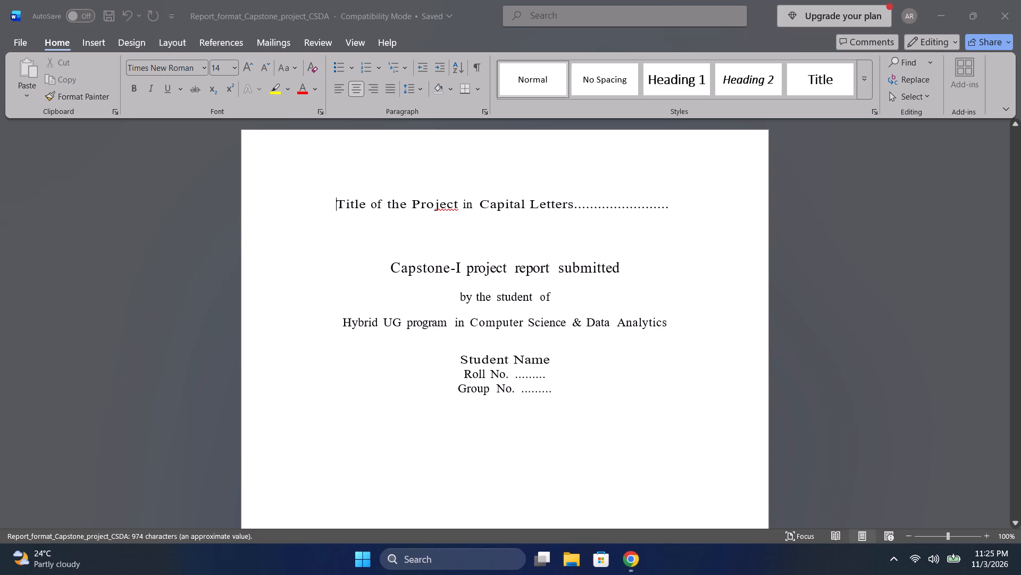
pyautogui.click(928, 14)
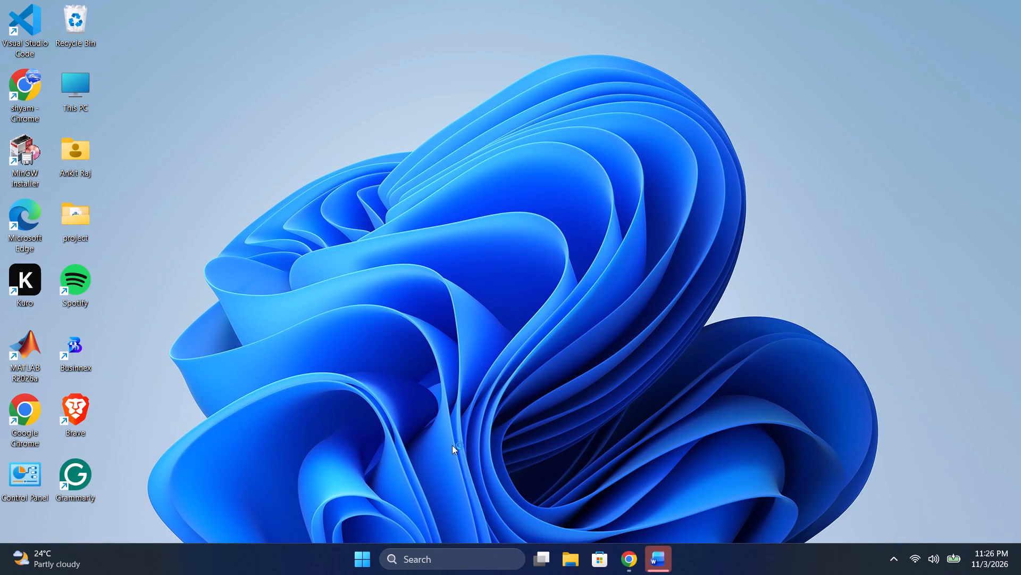
# Open the recent TEMPERATURE CONVERSION Word document.
pyautogui.click(359, 557)
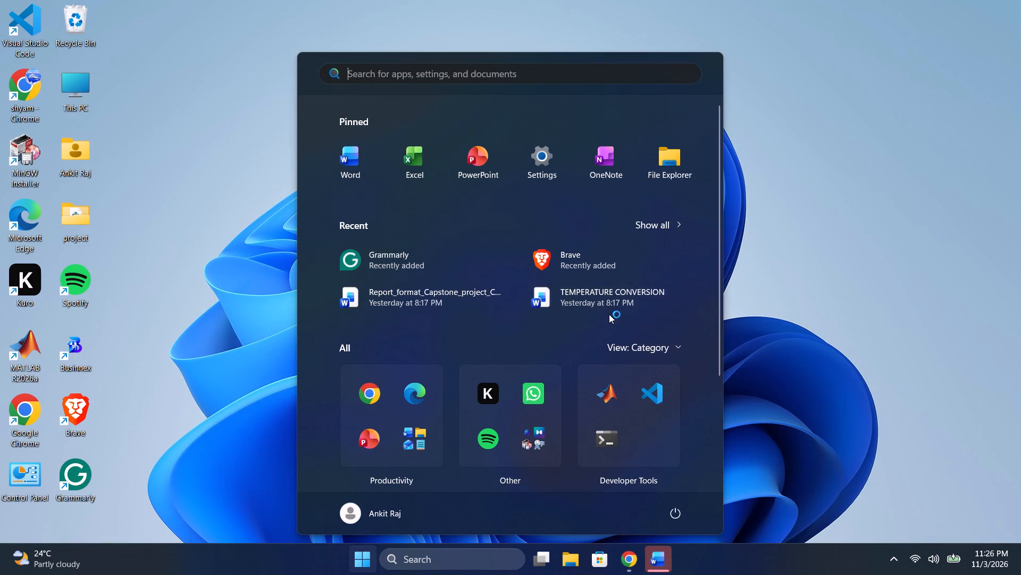
pyautogui.doubleClick(613, 302)
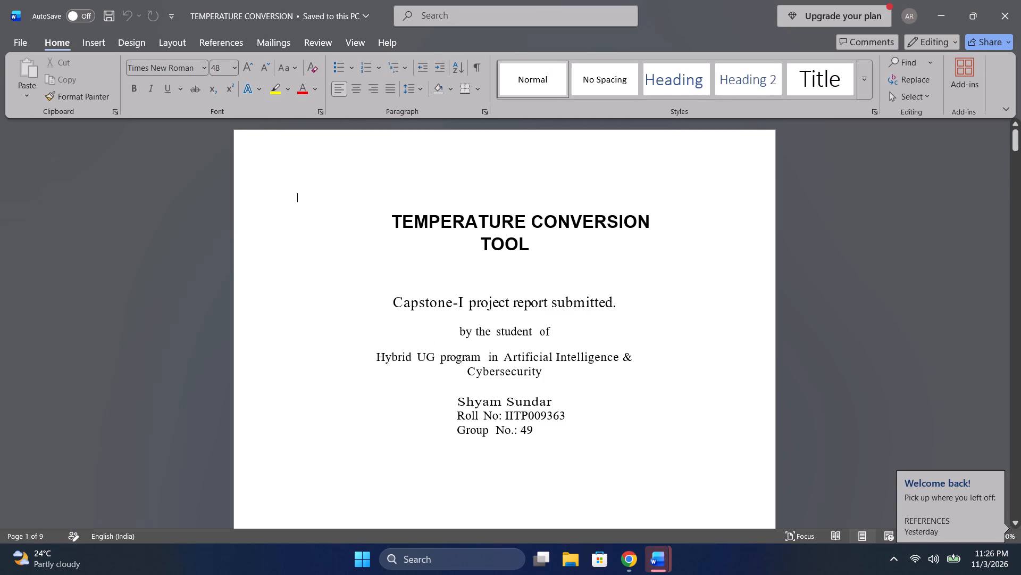
# Delete the dotted placeholder after "Date" at the bottom of the report's cover page.
pyautogui.scroll(-3, 595, 433)
pyautogui.scroll(-4, 585, 381)
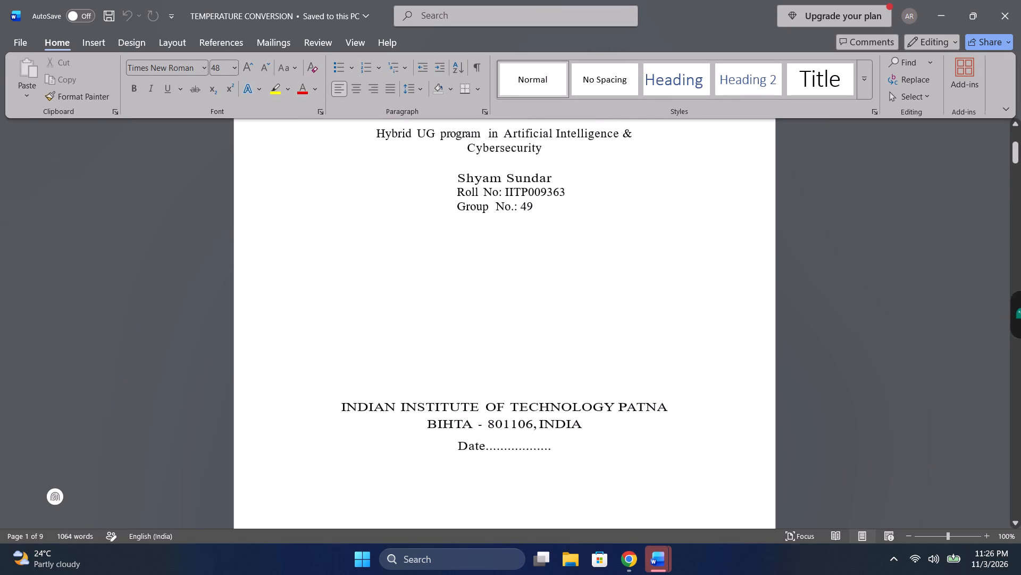
pyautogui.scroll(-5, 578, 342)
pyautogui.doubleClick(562, 289)
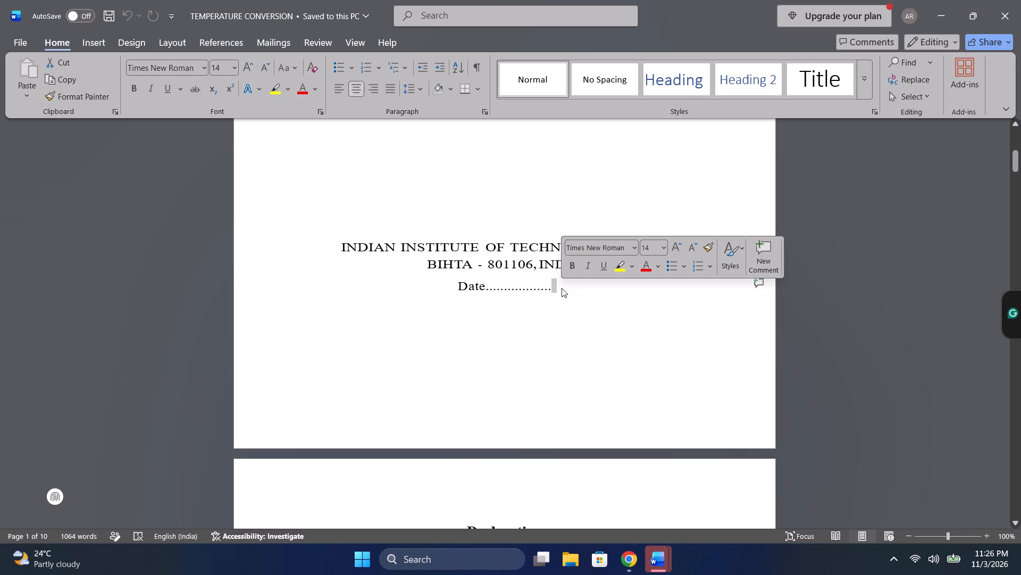
pyautogui.press('BackSpace')
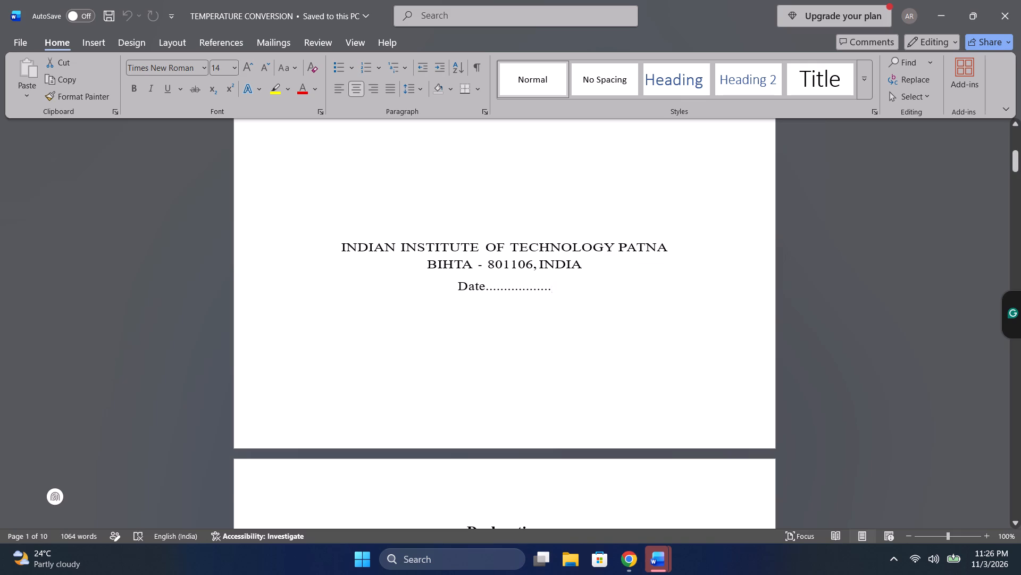
pyautogui.press('BackSpace')
pyautogui.press('BackSpace')
pyautogui.press('BackSpace')
pyautogui.press('BackSpace')
pyautogui.press('BackSpace')
pyautogui.press('BackSpace')
pyautogui.press('BackSpace')
pyautogui.press('BackSpace')
pyautogui.press('BackSpace')
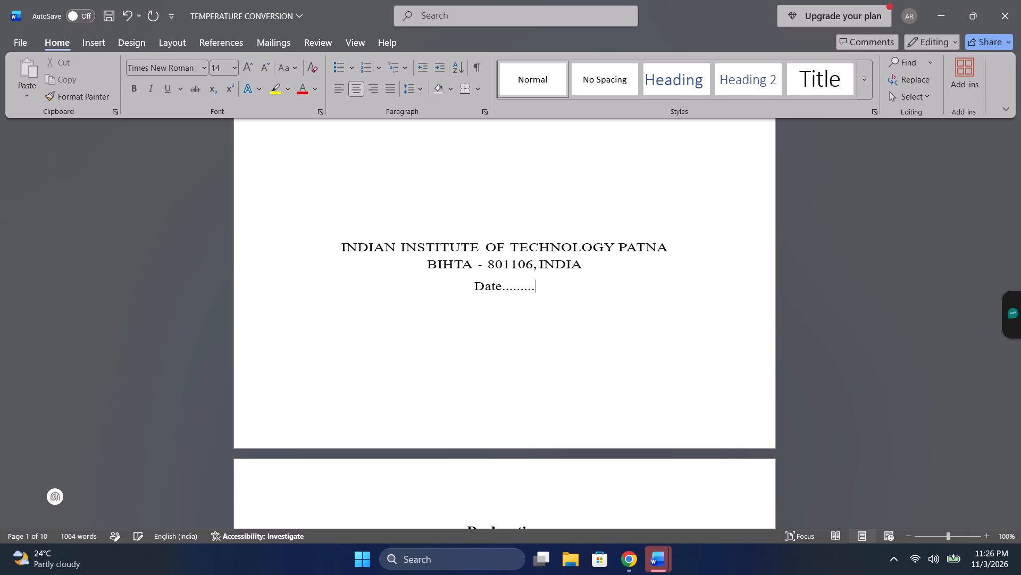
pyautogui.press('BackSpace')
pyautogui.press('BackSpace')
pyautogui.press('BackSpace')
pyautogui.press('BackSpace')
pyautogui.press('BackSpace')
pyautogui.press('BackSpace')
pyautogui.press('BackSpace')
pyautogui.press('BackSpace')
pyautogui.press('BackSpace')
# Complete the cover page date line so it reads "Date: 05/11/2026".
pyautogui.press('space')
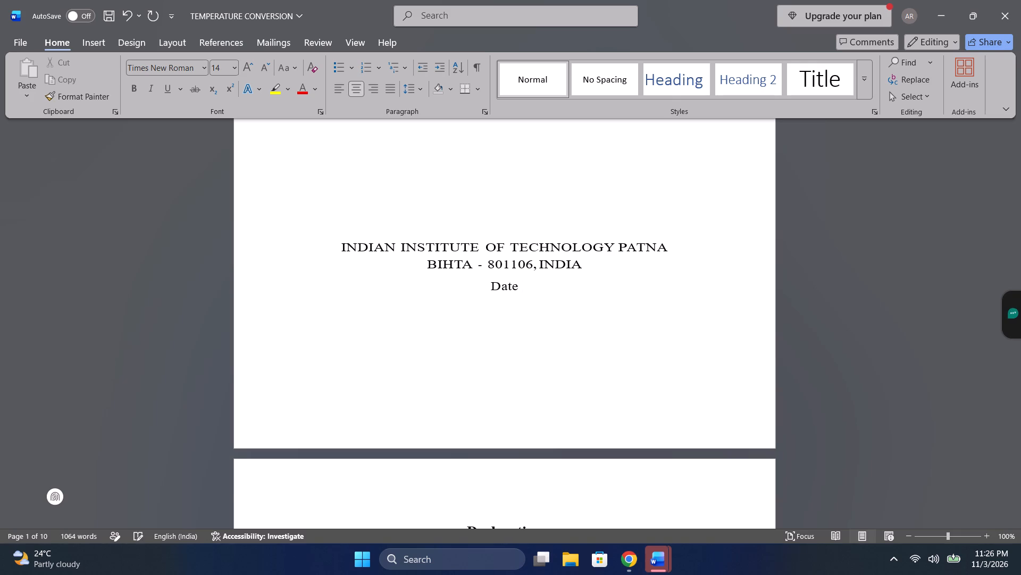
pyautogui.press('BackSpace')
pyautogui.write(':')
pyautogui.press('space')
pyautogui.write('05')
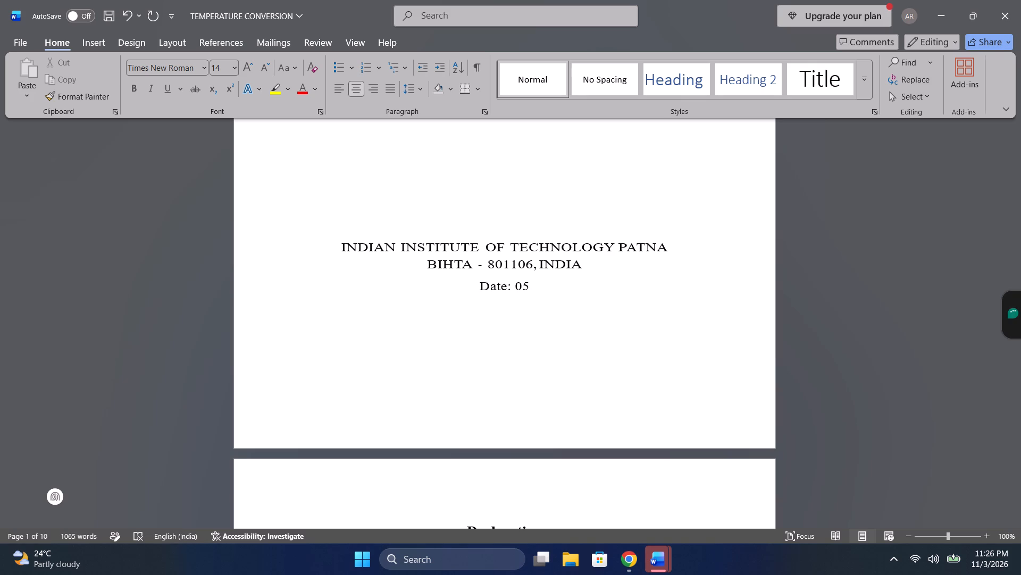
pyautogui.press('/')
pyautogui.write('11')
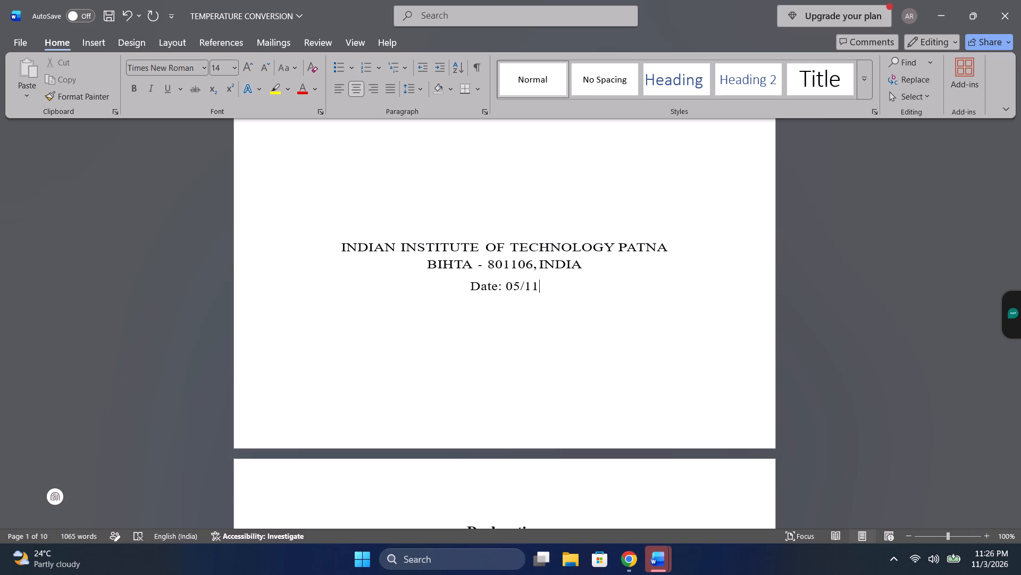
pyautogui.press('/')
pyautogui.press('2')
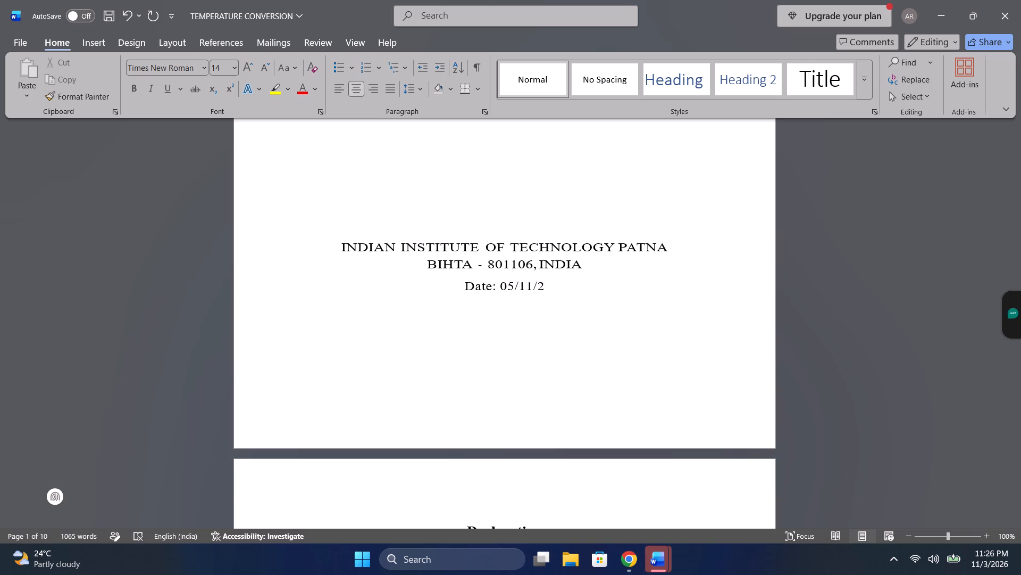
pyautogui.write('026')
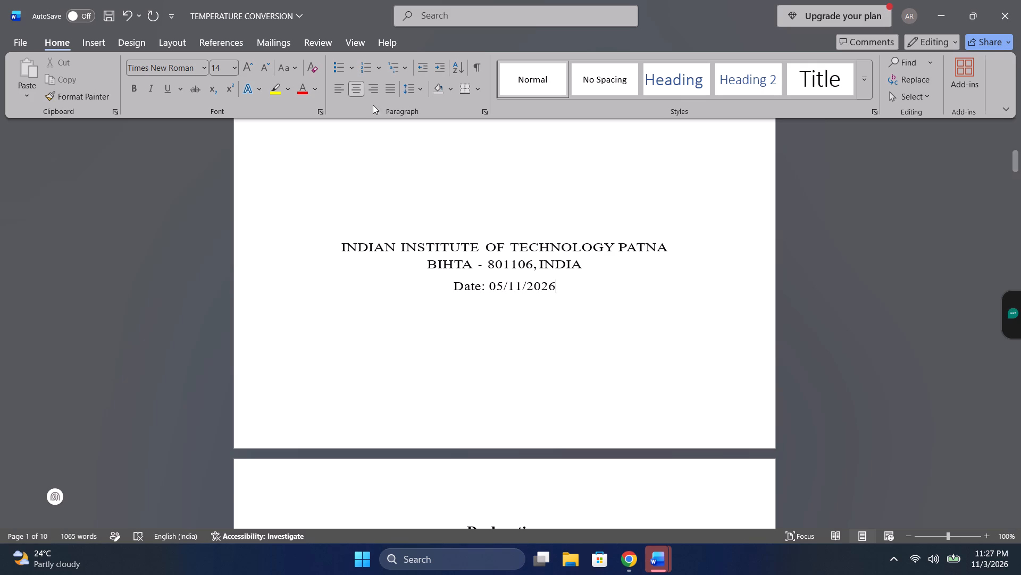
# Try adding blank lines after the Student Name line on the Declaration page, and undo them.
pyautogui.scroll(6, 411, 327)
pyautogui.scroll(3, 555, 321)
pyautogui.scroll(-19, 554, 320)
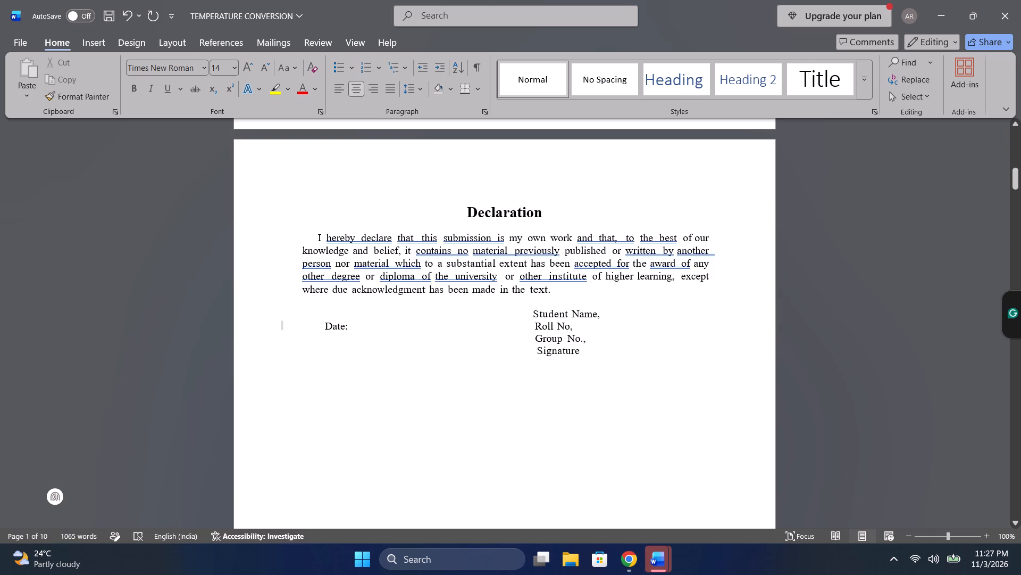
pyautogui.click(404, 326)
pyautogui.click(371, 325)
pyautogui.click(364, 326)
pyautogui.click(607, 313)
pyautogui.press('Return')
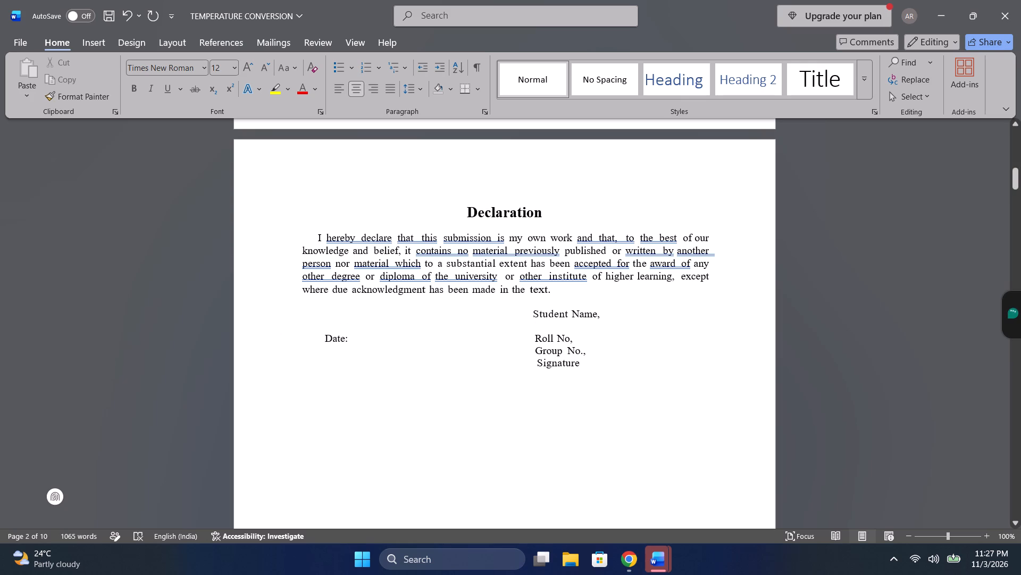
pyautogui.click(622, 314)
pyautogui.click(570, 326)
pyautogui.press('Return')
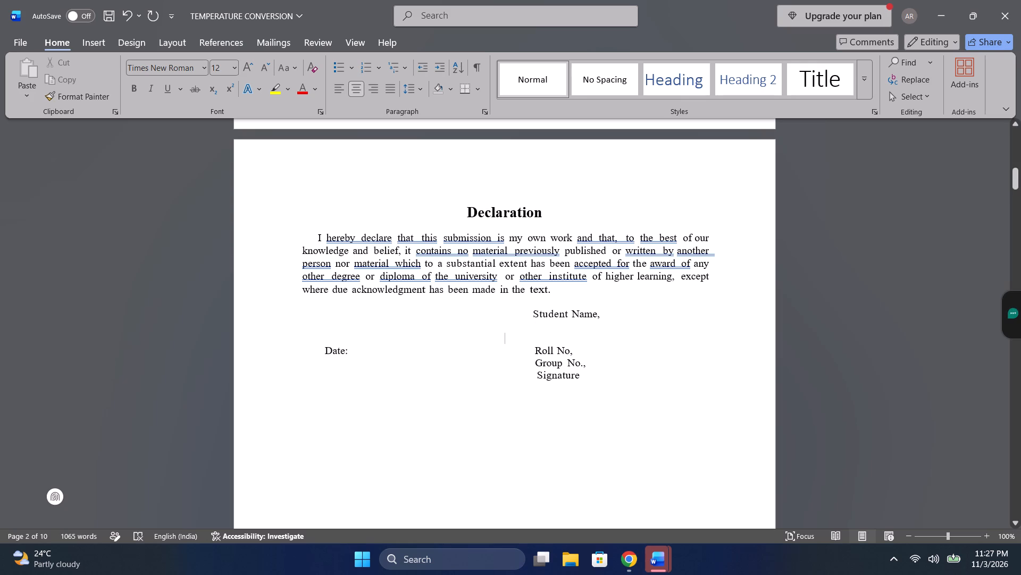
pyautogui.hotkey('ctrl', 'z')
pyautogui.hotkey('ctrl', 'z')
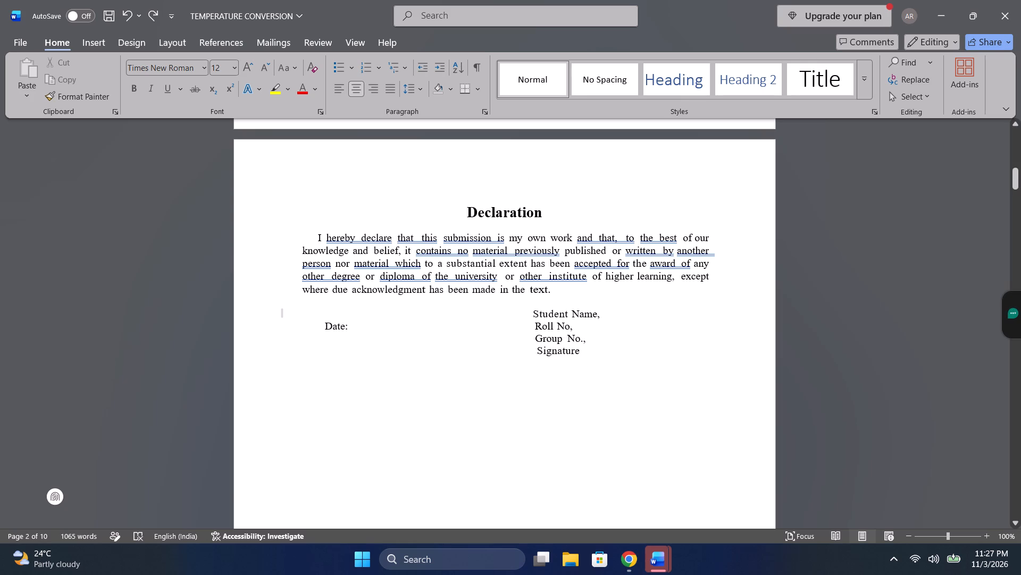
# Save the report document.
pyautogui.hotkey('ctrl', 's')
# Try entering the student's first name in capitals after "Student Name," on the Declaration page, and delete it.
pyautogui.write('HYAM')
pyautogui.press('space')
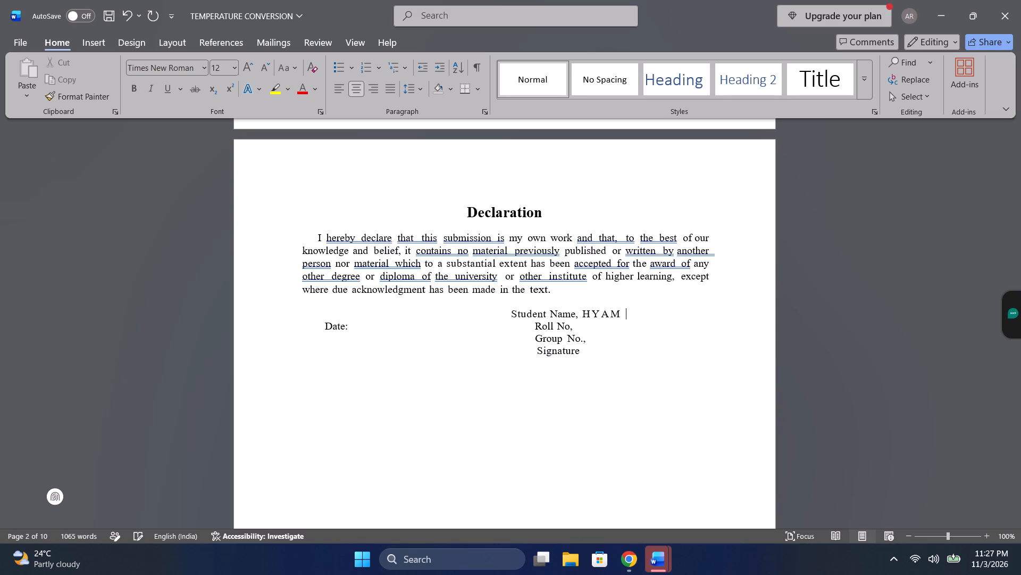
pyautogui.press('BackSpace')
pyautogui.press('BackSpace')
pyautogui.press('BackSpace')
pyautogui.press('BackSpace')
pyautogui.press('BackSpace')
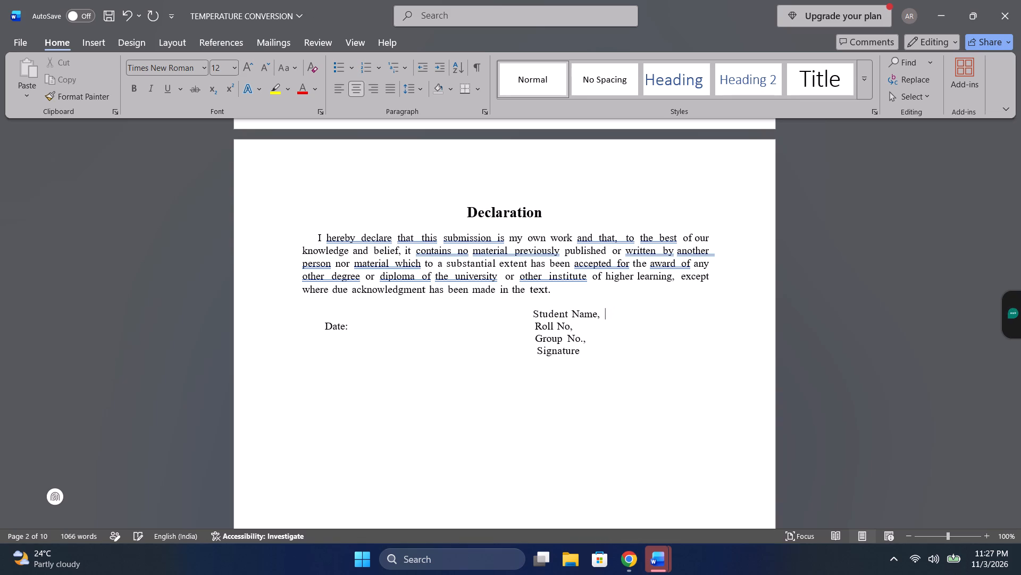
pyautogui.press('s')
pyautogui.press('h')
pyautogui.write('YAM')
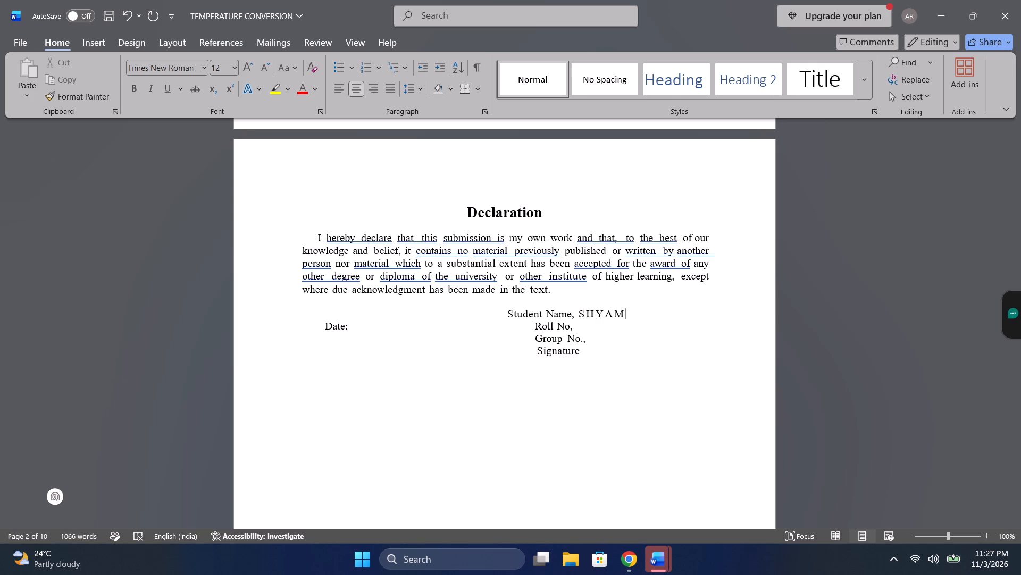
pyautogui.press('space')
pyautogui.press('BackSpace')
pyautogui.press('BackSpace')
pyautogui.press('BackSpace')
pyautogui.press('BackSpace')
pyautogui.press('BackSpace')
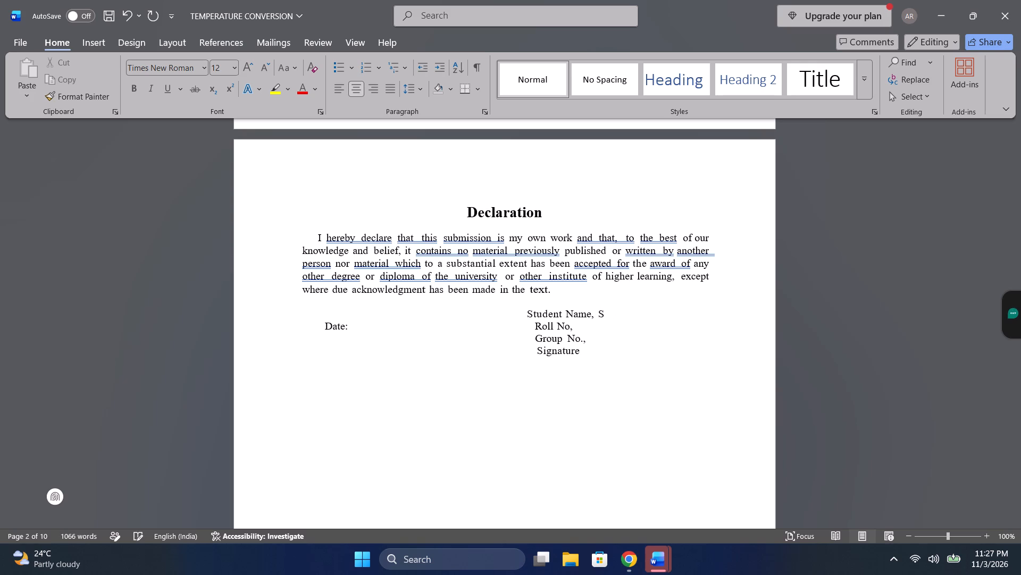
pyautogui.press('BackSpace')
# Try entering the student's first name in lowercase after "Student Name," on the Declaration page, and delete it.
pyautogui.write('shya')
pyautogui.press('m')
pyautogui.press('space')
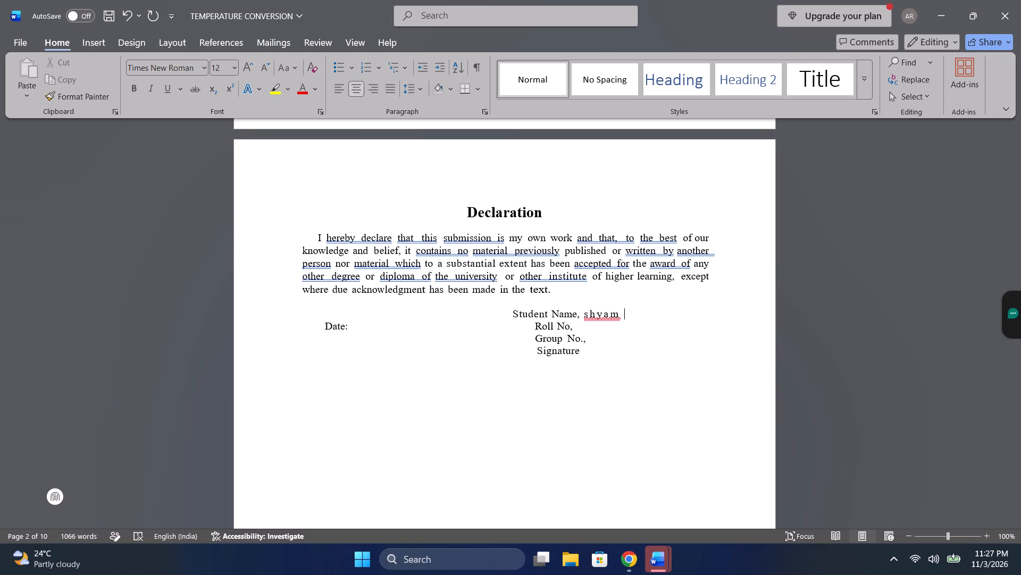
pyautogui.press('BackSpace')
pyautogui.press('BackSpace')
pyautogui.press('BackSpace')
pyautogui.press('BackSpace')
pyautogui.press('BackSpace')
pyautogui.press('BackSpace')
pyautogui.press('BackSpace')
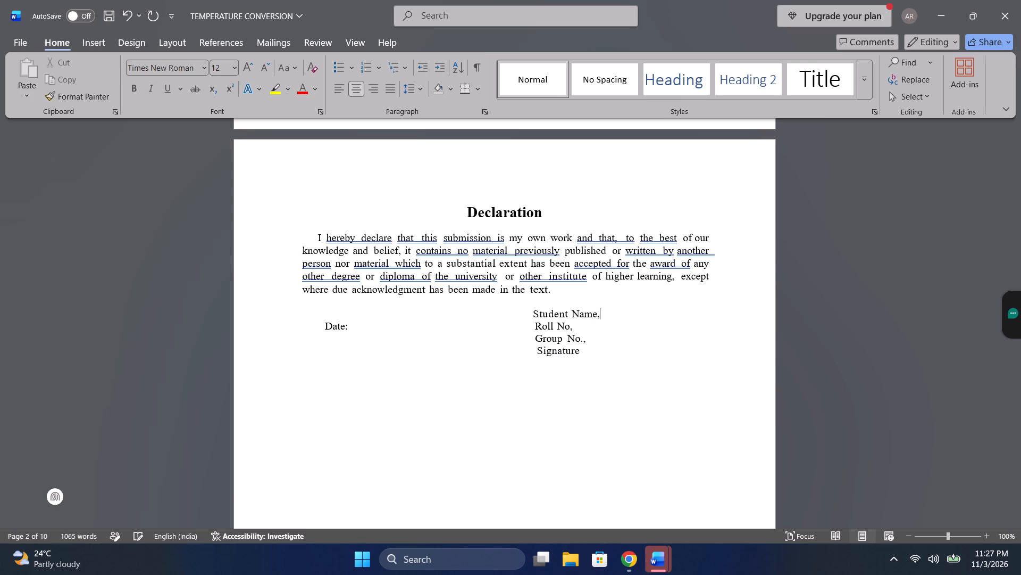
# Delete the "Student Name," placeholder above "Roll No," on the Declaration page, leaving that line empty.
pyautogui.press('BackSpace')
pyautogui.press('BackSpace')
pyautogui.press('BackSpace')
pyautogui.press('BackSpace')
pyautogui.press('BackSpace')
pyautogui.press('BackSpace')
pyautogui.press('BackSpace')
pyautogui.press('BackSpace')
pyautogui.press('BackSpace')
pyautogui.press('BackSpace')
pyautogui.press('BackSpace')
pyautogui.press('BackSpace')
pyautogui.press('BackSpace')
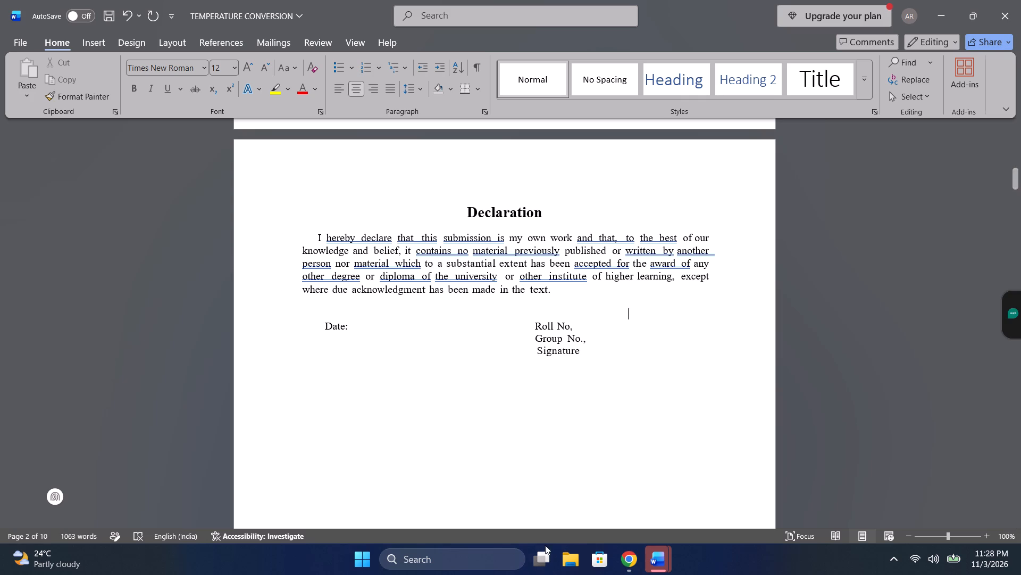
# Open the Windows app launcher.
pyautogui.click(364, 553)
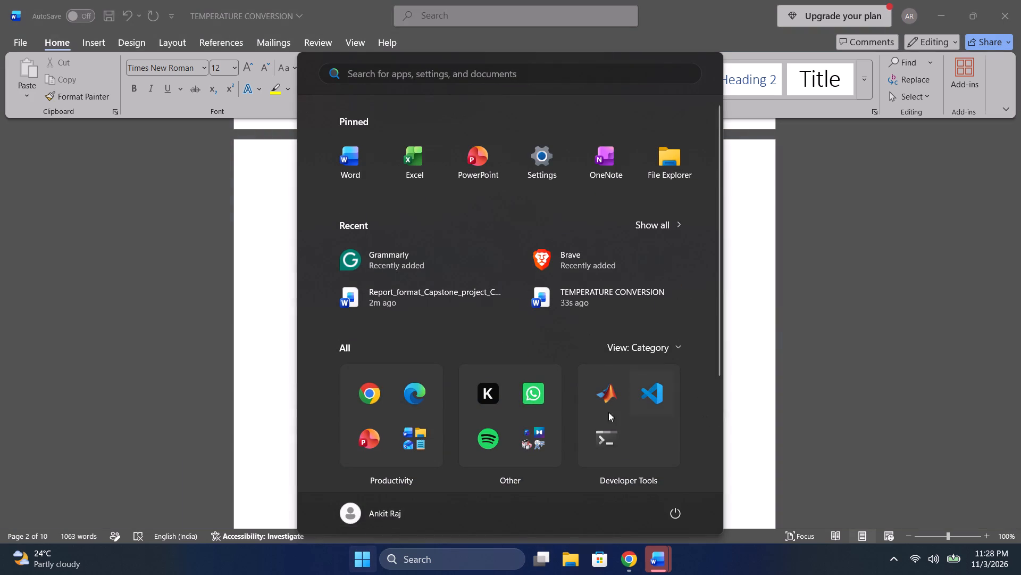
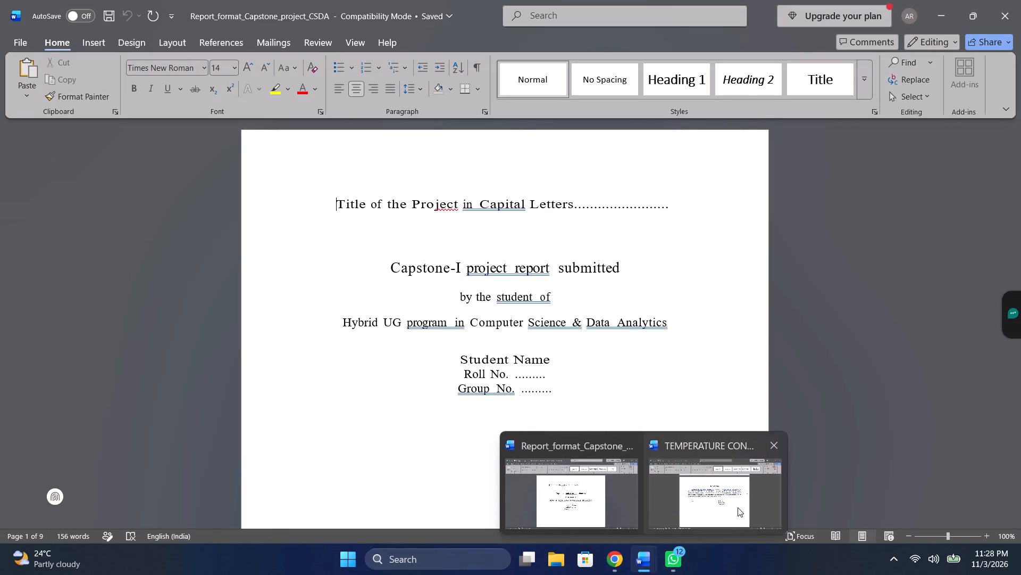
# Switch to the TEMPERATURE CONVERSION report and paste the copied student name on the empty line above "Roll No," on the Declaration page.
pyautogui.click(738, 507)
pyautogui.click(570, 308)
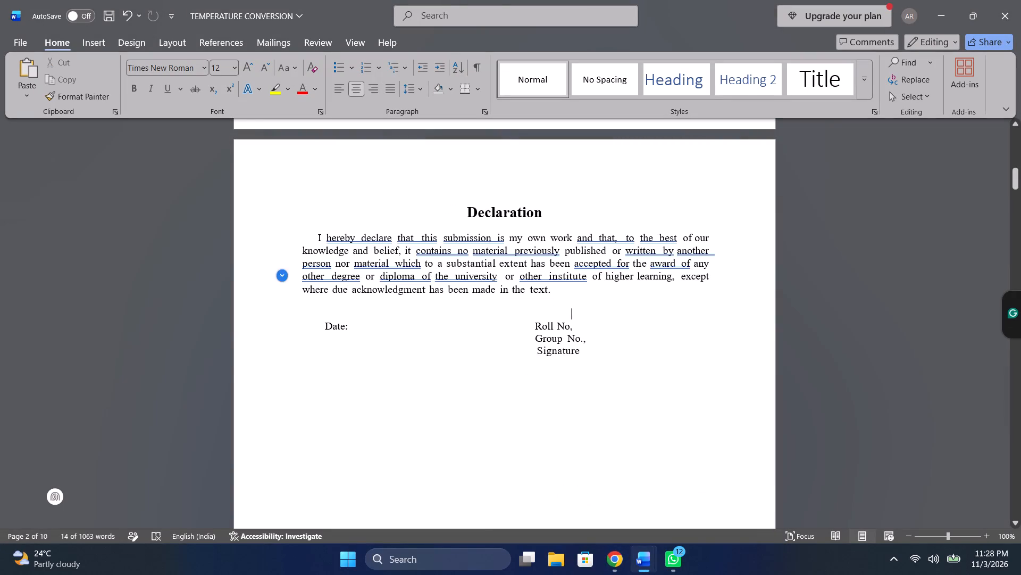
pyautogui.click(555, 313)
pyautogui.click(547, 313)
pyautogui.click(540, 313)
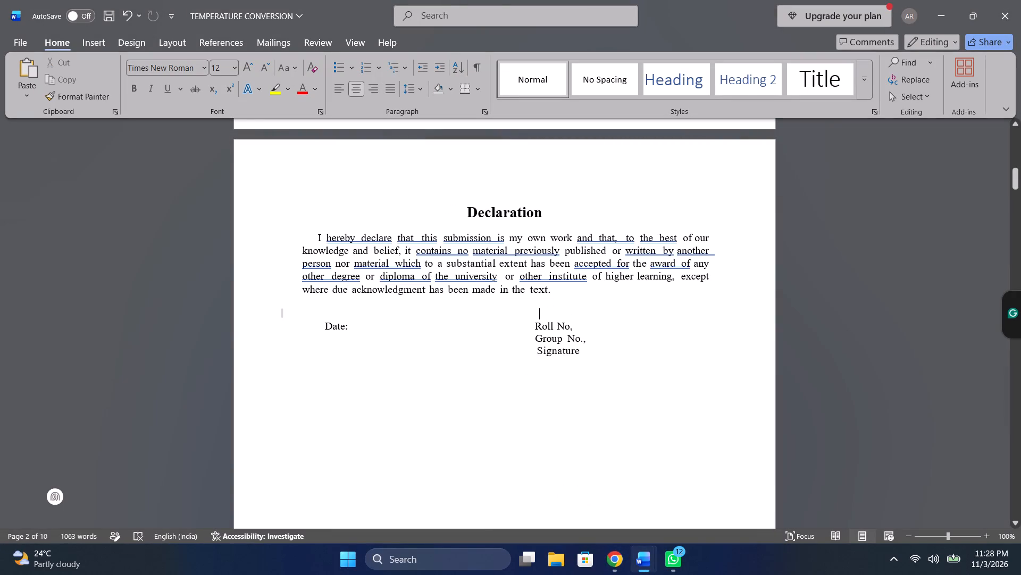
pyautogui.hotkey('ctrl', 'v')
# Add leading spaces before the student name until it lines up with the start of the "Roll No," line below.
pyautogui.click(478, 313)
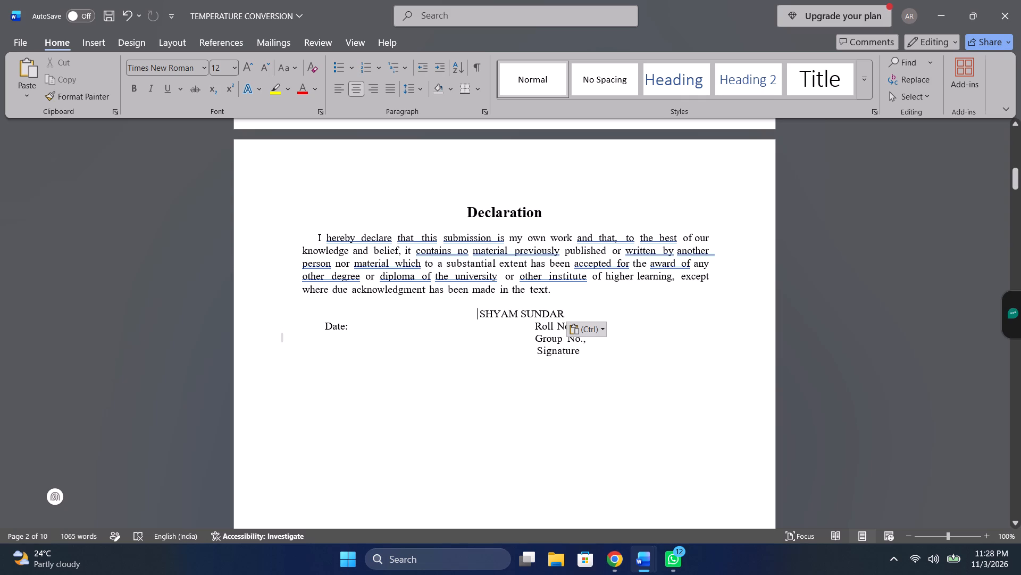
pyautogui.press('space')
pyautogui.press('space')
pyautogui.press('space')
pyautogui.press('space')
pyautogui.press('space')
pyautogui.press('space')
pyautogui.press('space')
pyautogui.press('space')
pyautogui.press('space')
pyautogui.press('space')
pyautogui.press('space')
pyautogui.press('space')
pyautogui.press('space')
pyautogui.press('space')
pyautogui.press('space')
pyautogui.press('space')
pyautogui.press('space')
pyautogui.press('space')
pyautogui.press('space')
pyautogui.press('space')
pyautogui.press('space')
pyautogui.press('space')
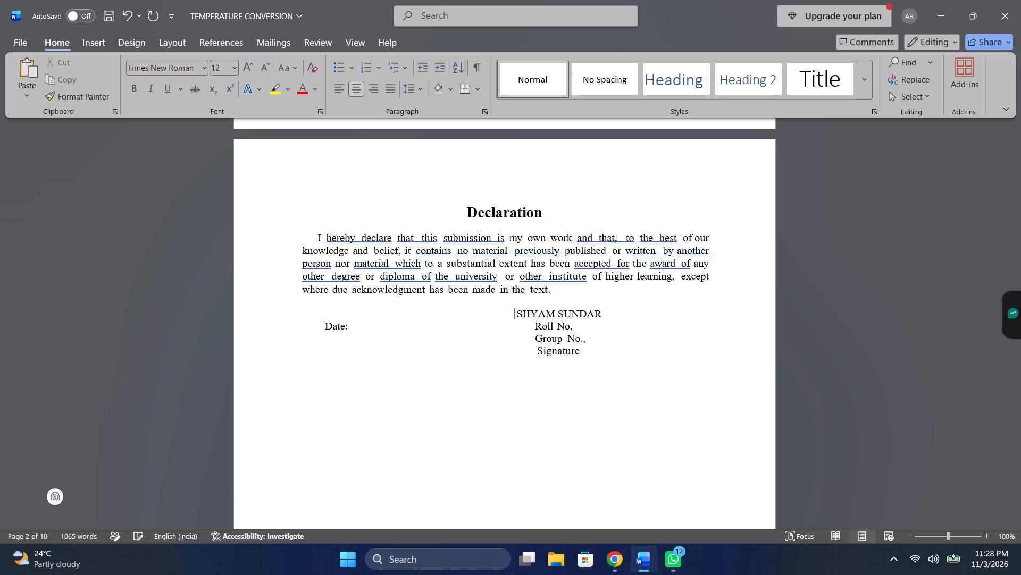
pyautogui.press('space')
pyautogui.press('space')
pyautogui.press('space')
pyautogui.press('space')
pyautogui.press('space')
pyautogui.press('space')
pyautogui.press('space')
pyautogui.press('space')
pyautogui.press('space')
pyautogui.press('space')
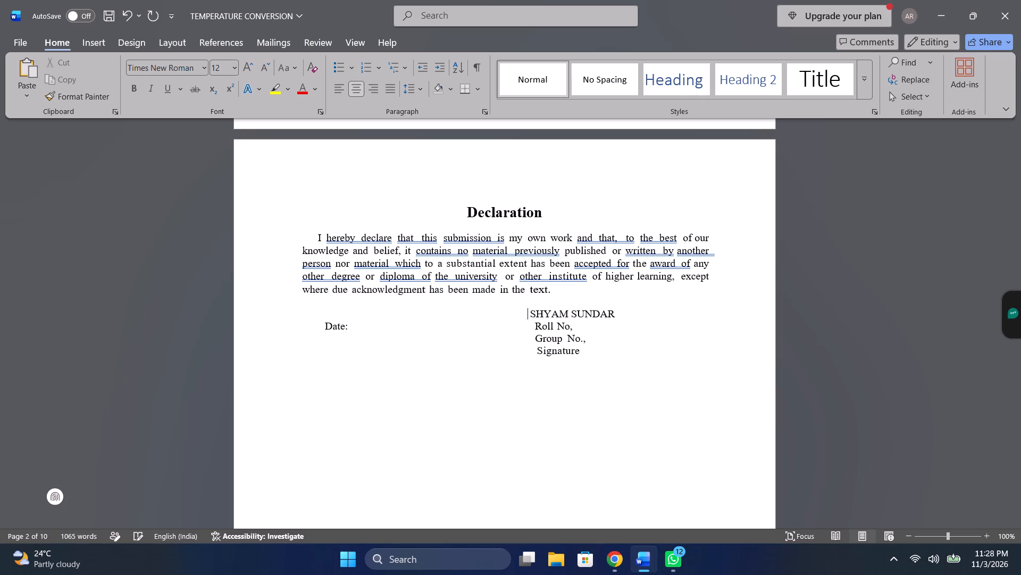
pyautogui.press('space')
pyautogui.press('space')
pyautogui.press('space')
pyautogui.press('space')
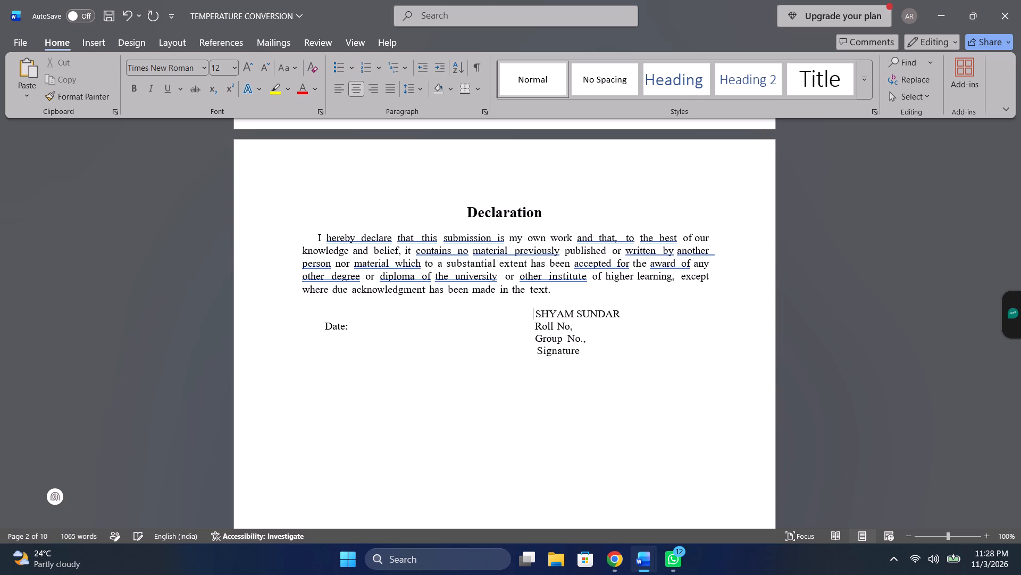
# Replace the comma after "Roll No" on the Declaration page with a colon.
pyautogui.click(580, 327)
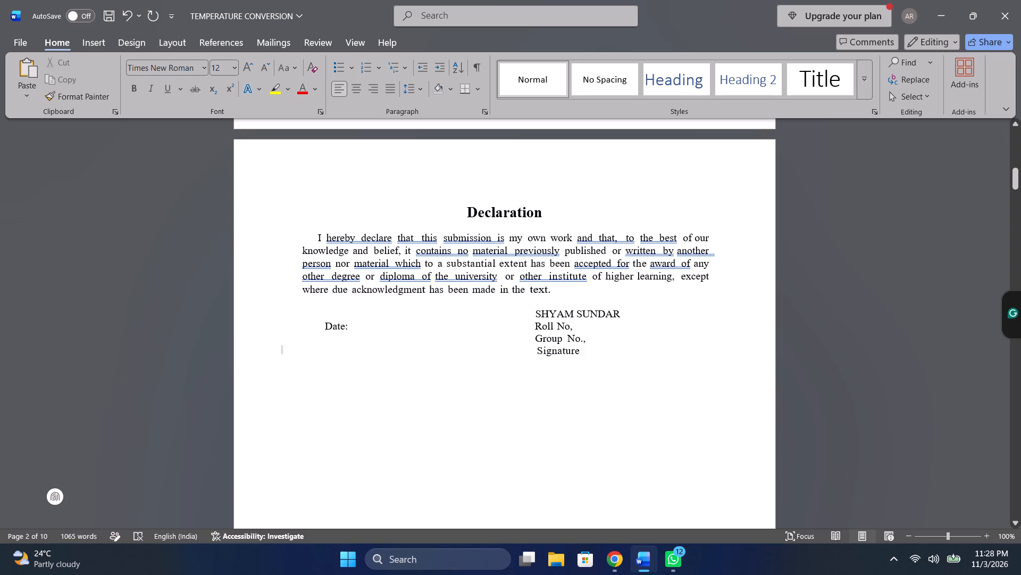
pyautogui.press('BackSpace')
pyautogui.press('BackSpace')
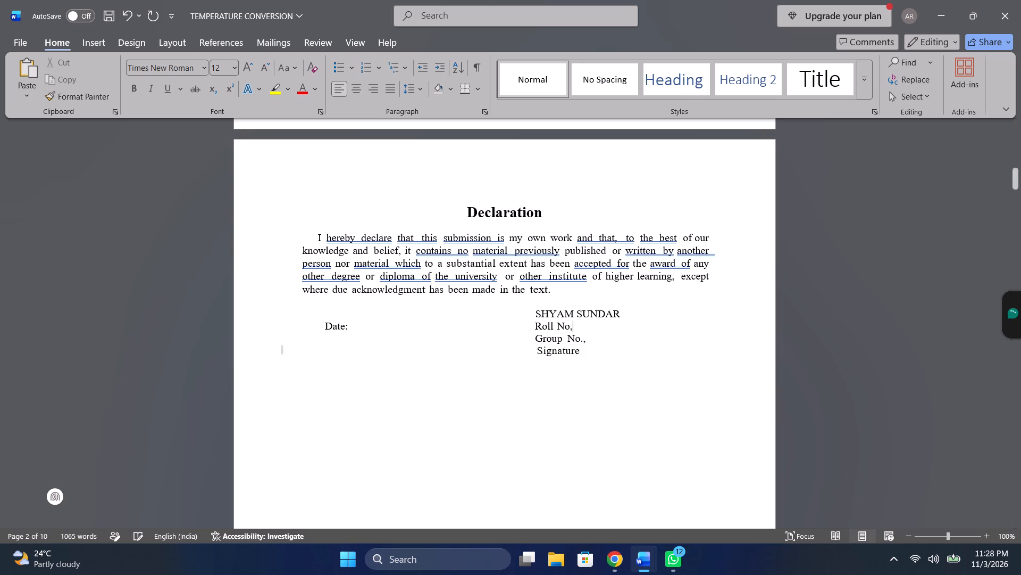
pyautogui.hotkey('shift', ':')
# Copy the student's roll number from the cover page and paste it after "Roll No:" on the Declaration page.
pyautogui.scroll(-1, 575, 348)
pyautogui.scroll(6, 575, 348)
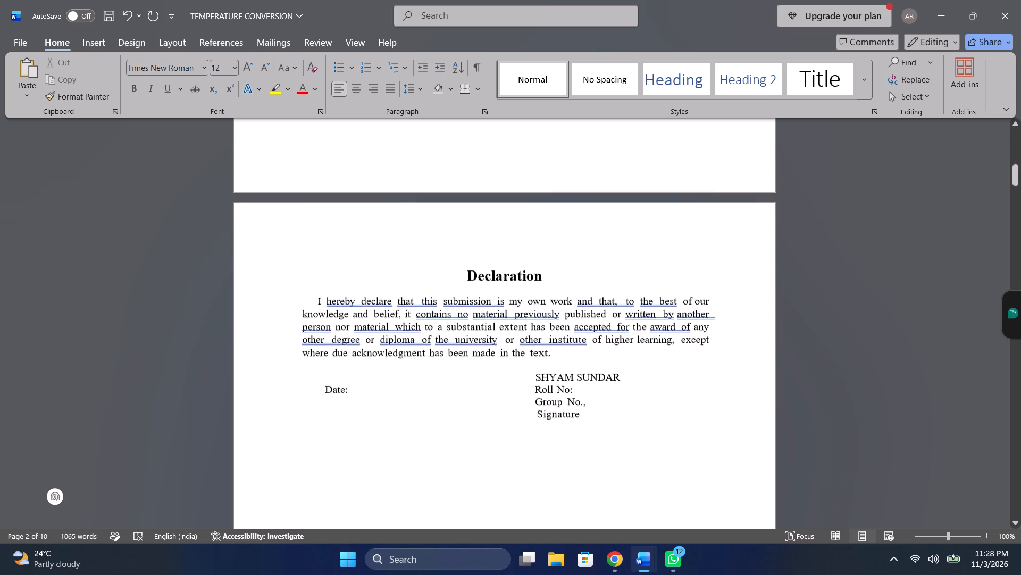
pyautogui.scroll(15, 575, 348)
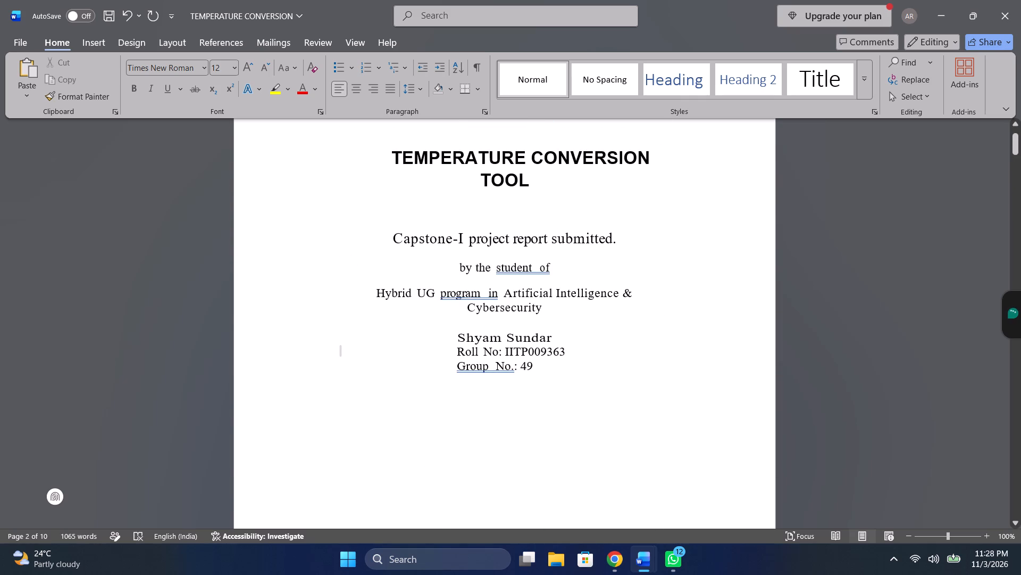
pyautogui.moveTo(568, 350); pyautogui.dragTo(506, 345)
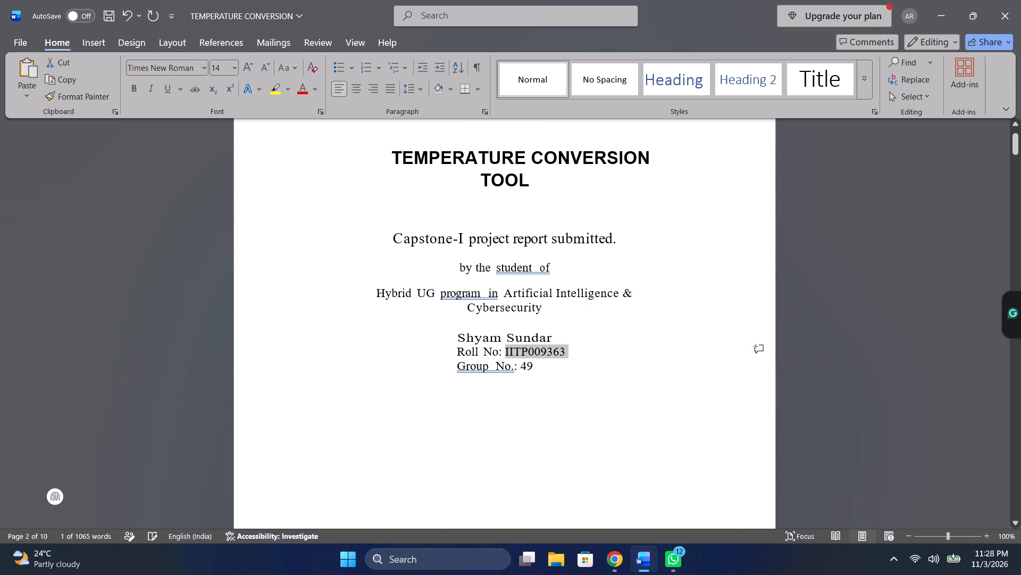
pyautogui.hotkey('ctrl', 'c')
pyautogui.scroll(-19, 753, 388)
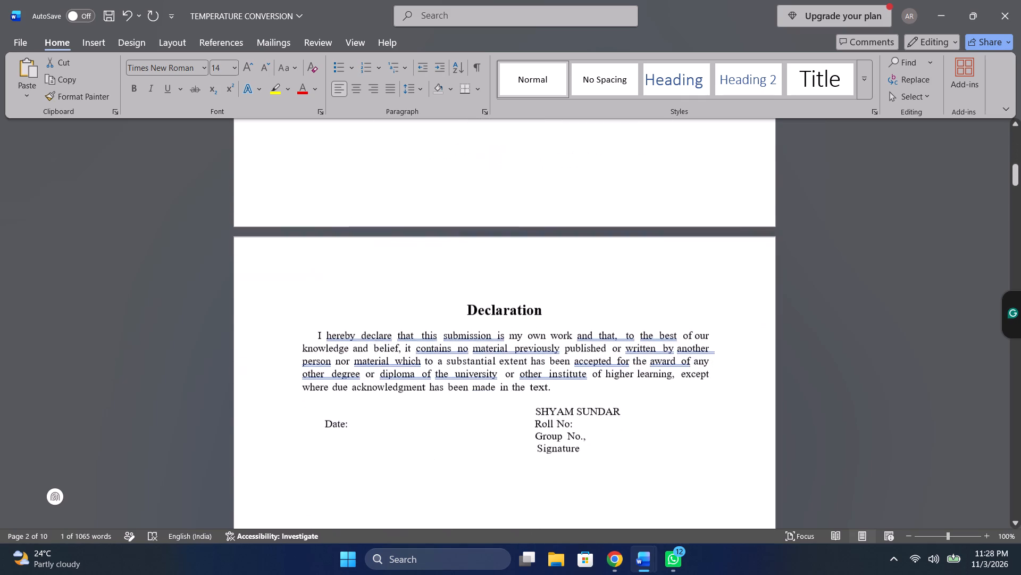
pyautogui.scroll(-3, 732, 351)
pyautogui.click(607, 269)
pyautogui.click(605, 261)
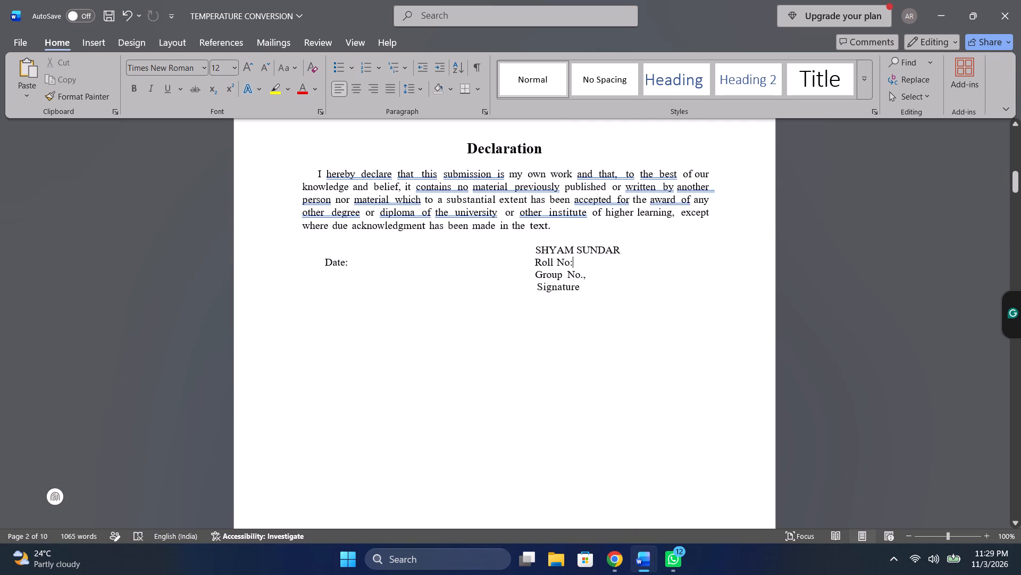
pyautogui.hotkey('ctrl', 'v')
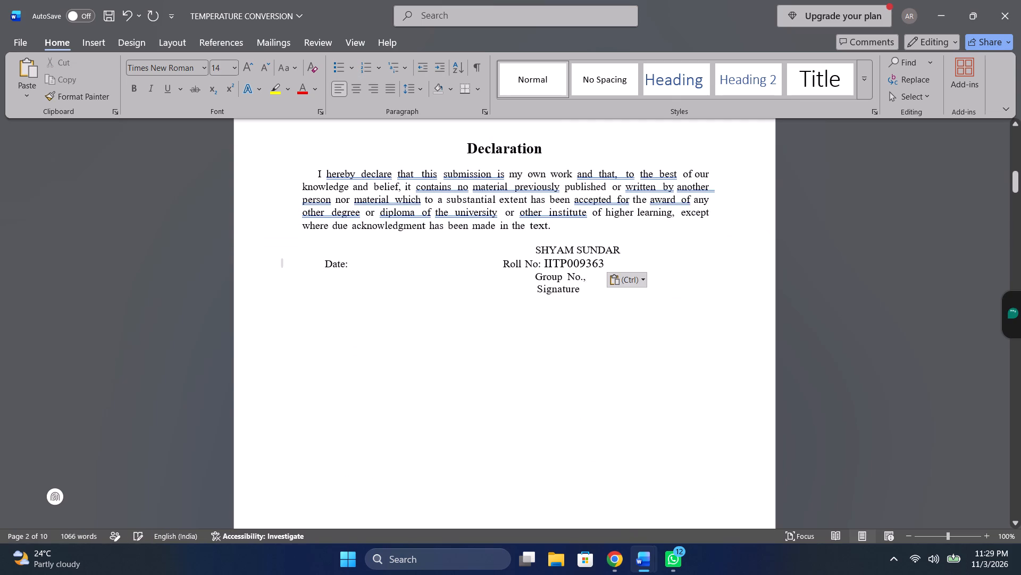
# Add spaces before "Roll No:" on the Declaration page until it roughly lines up under the student name.
pyautogui.click(498, 266)
pyautogui.press('space')
pyautogui.press('space')
pyautogui.press('space')
pyautogui.press('space')
pyautogui.press('space')
pyautogui.press('space')
pyautogui.press('space')
pyautogui.press('space')
pyautogui.press('space')
pyautogui.press('space')
pyautogui.press('space')
pyautogui.press('space')
pyautogui.press('space')
pyautogui.press('space')
pyautogui.press('space')
pyautogui.press('space')
pyautogui.press('space')
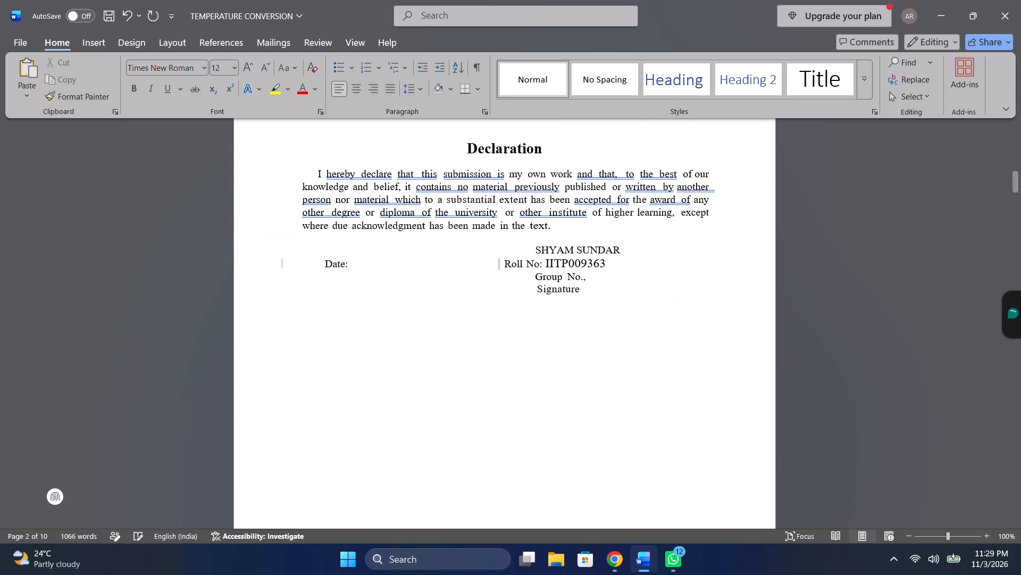
pyautogui.press('space')
pyautogui.press('space')
pyautogui.press('space')
pyautogui.press('space')
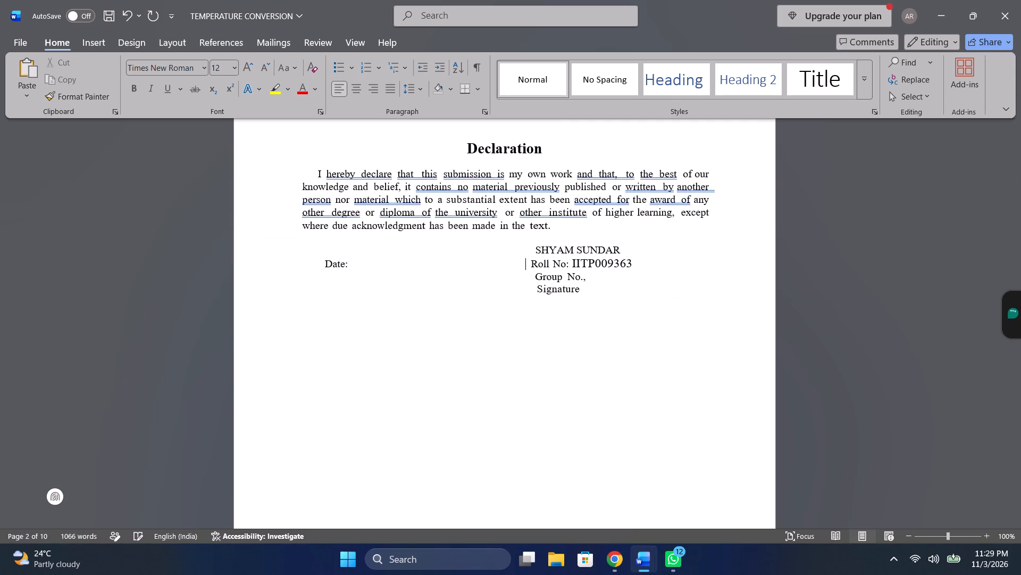
pyautogui.press('space')
pyautogui.press('space')
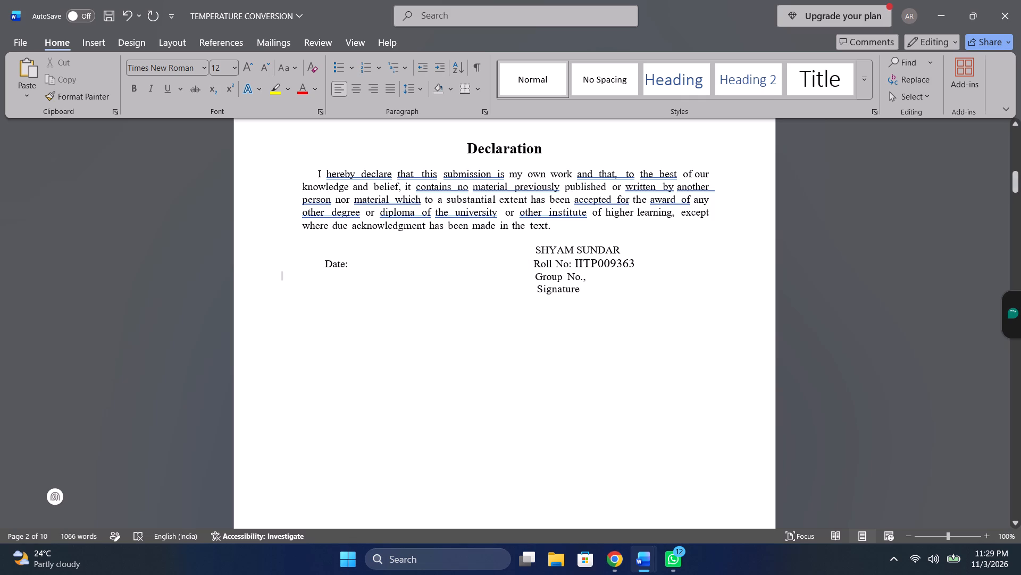
# Replace the comma after "Group No." on the Declaration page with the group number 49.
pyautogui.click(587, 278)
pyautogui.press('BackSpace')
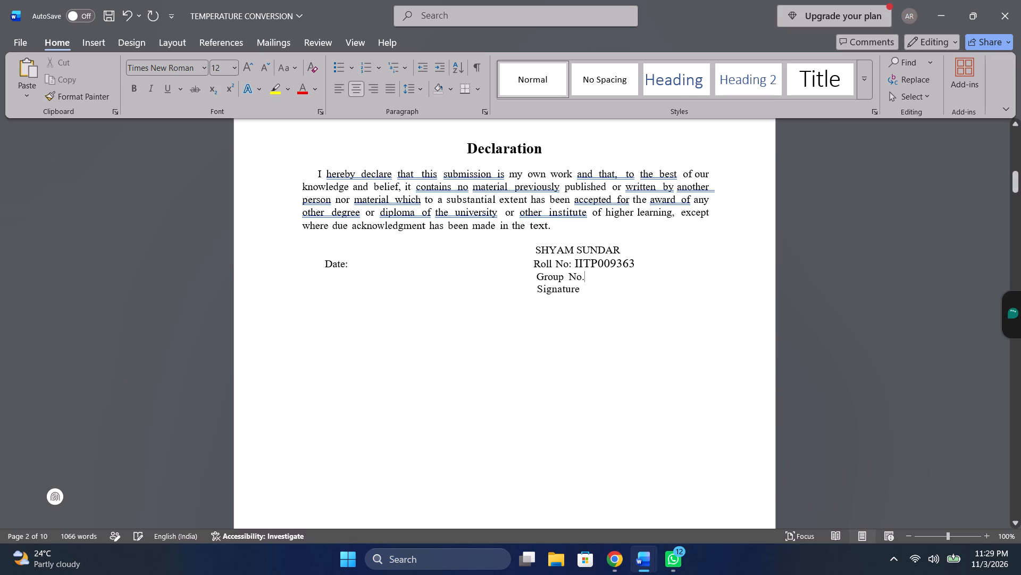
pyautogui.press('space')
pyautogui.write('49')
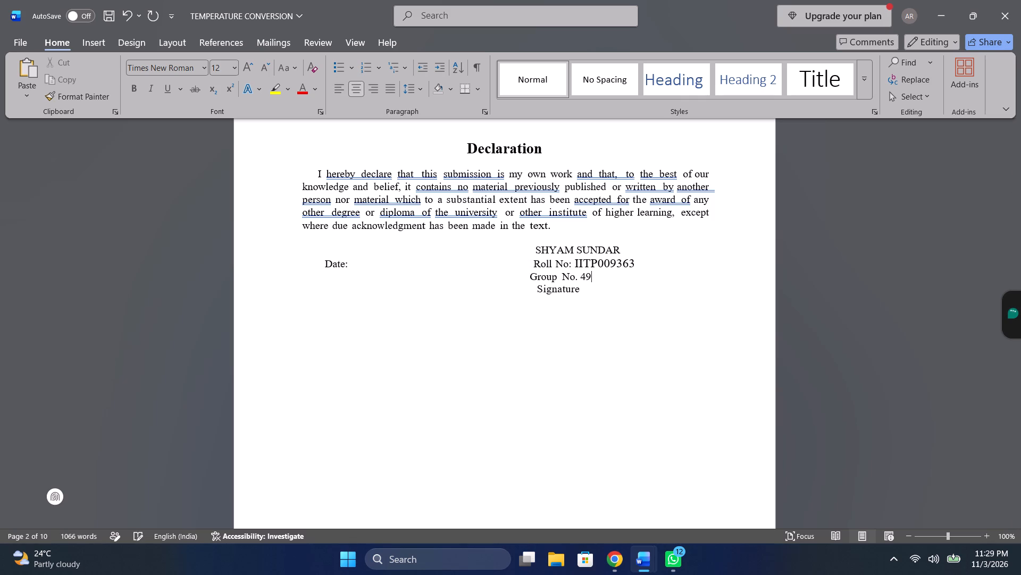
# Add two spaces before "Group No. 49" to bring it in line with the roll number line above.
pyautogui.click(527, 277)
pyautogui.press('space')
pyautogui.press('space')
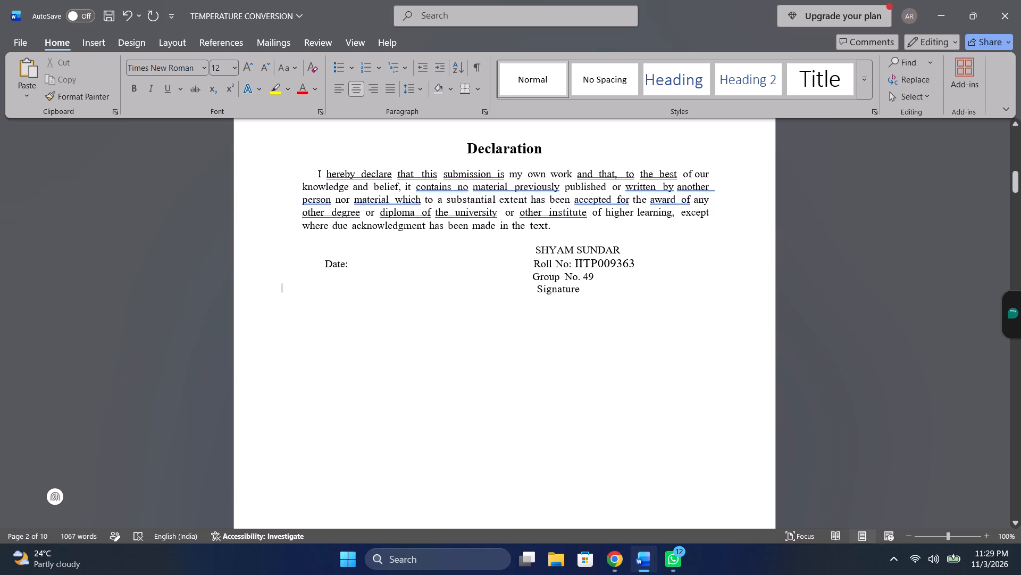
pyautogui.click(534, 290)
# Enter the date 05/11/2026 after "Date:" on the Declaration page.
pyautogui.scroll(-2, 555, 307)
pyautogui.click(376, 193)
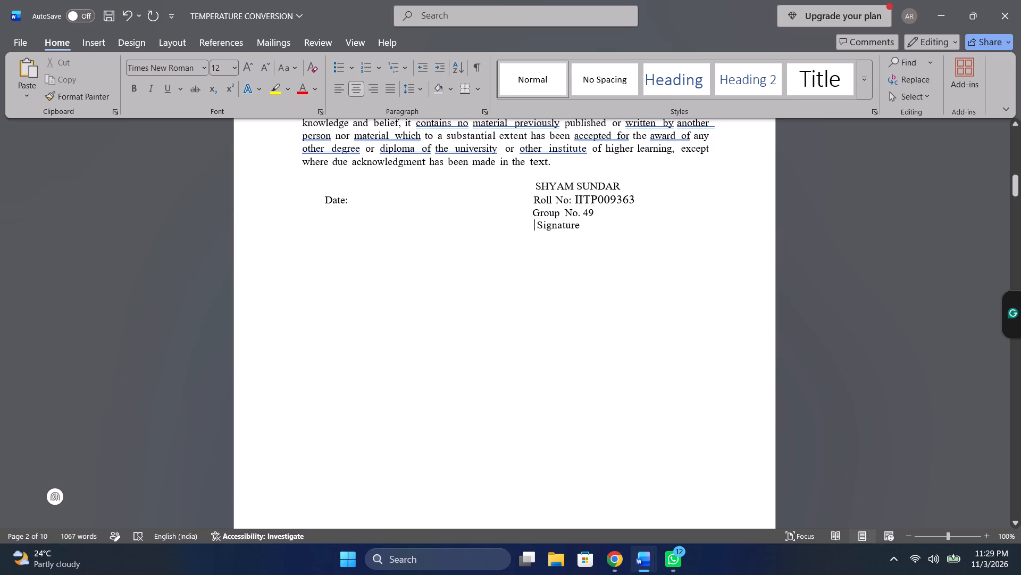
pyautogui.click(346, 202)
pyautogui.press('Right')
pyautogui.press('space')
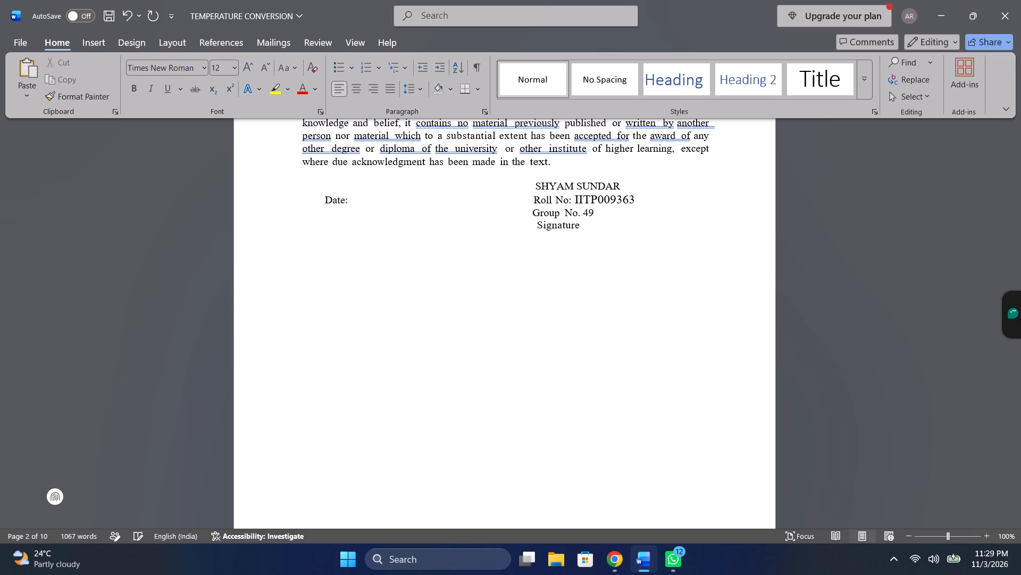
pyautogui.press('0')
pyautogui.press('5')
pyautogui.press('/')
pyautogui.write('11/2026')
# Look through the pages after the Declaration, from the member work list to the Contents page, for remaining placeholders.
pyautogui.scroll(-3, 522, 357)
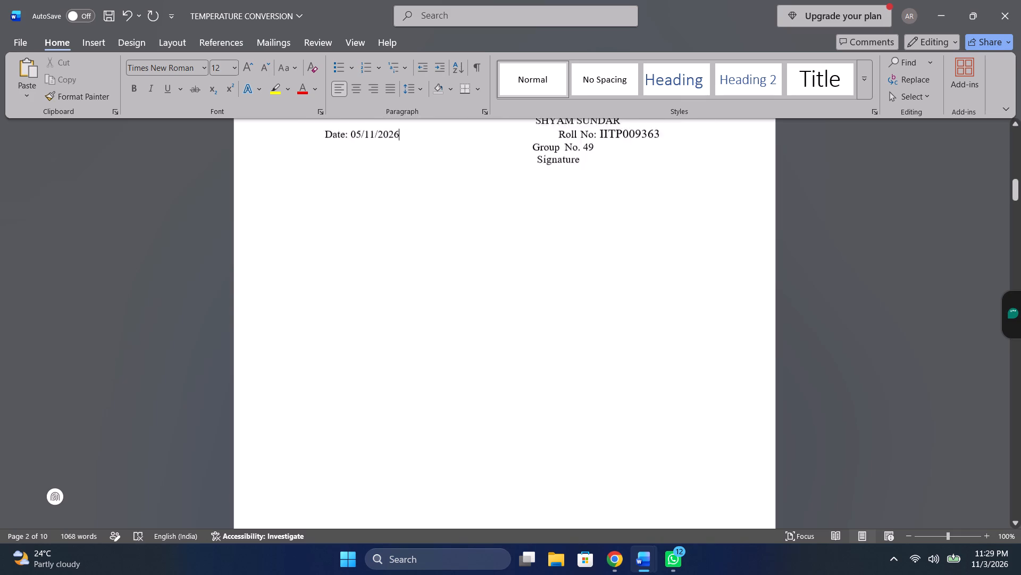
pyautogui.scroll(-14, 502, 474)
pyautogui.scroll(-7, 526, 432)
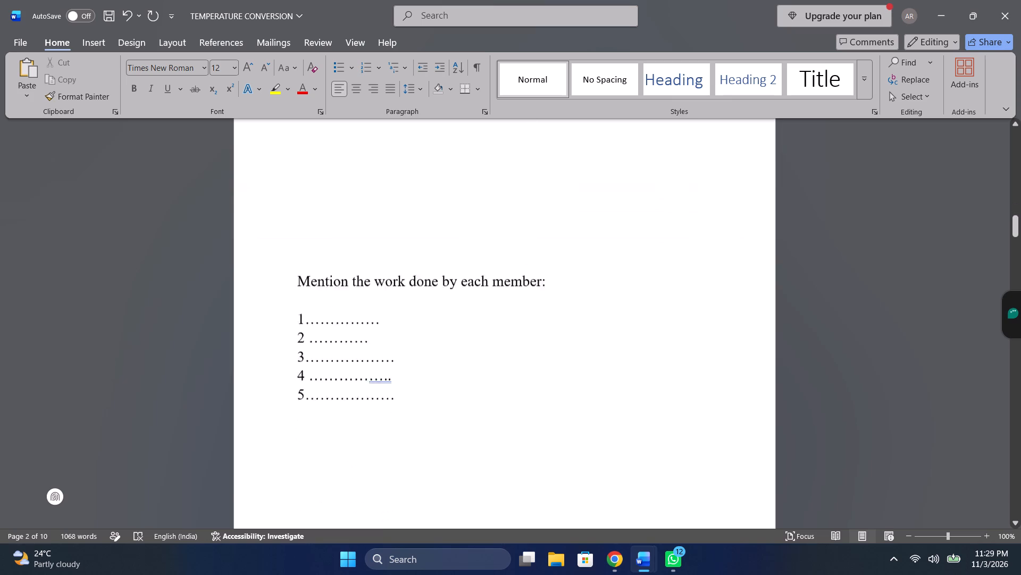
pyautogui.scroll(-17, 526, 432)
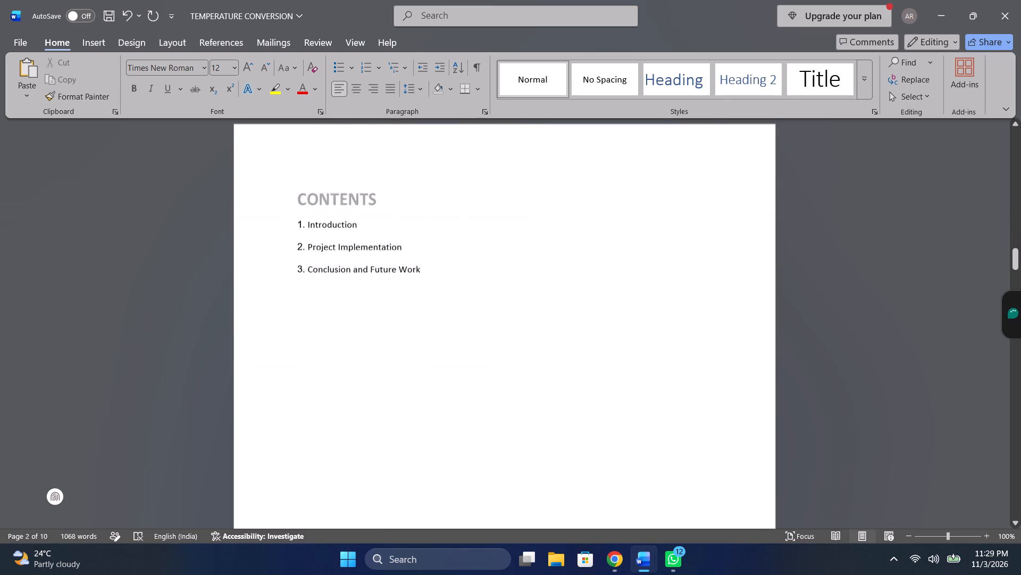
pyautogui.scroll(-13, 526, 432)
pyautogui.scroll(11, 526, 432)
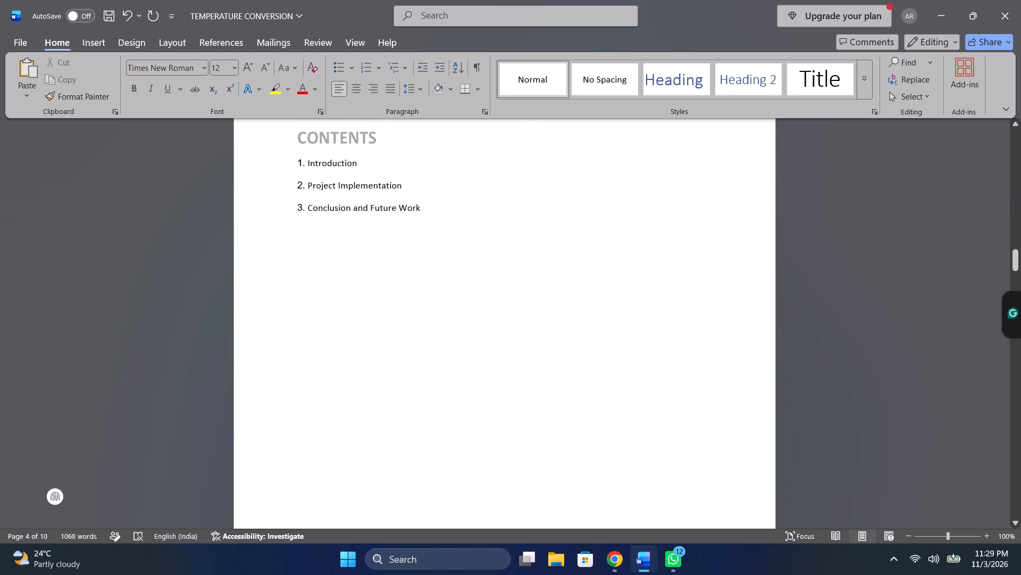
pyautogui.scroll(1, 526, 432)
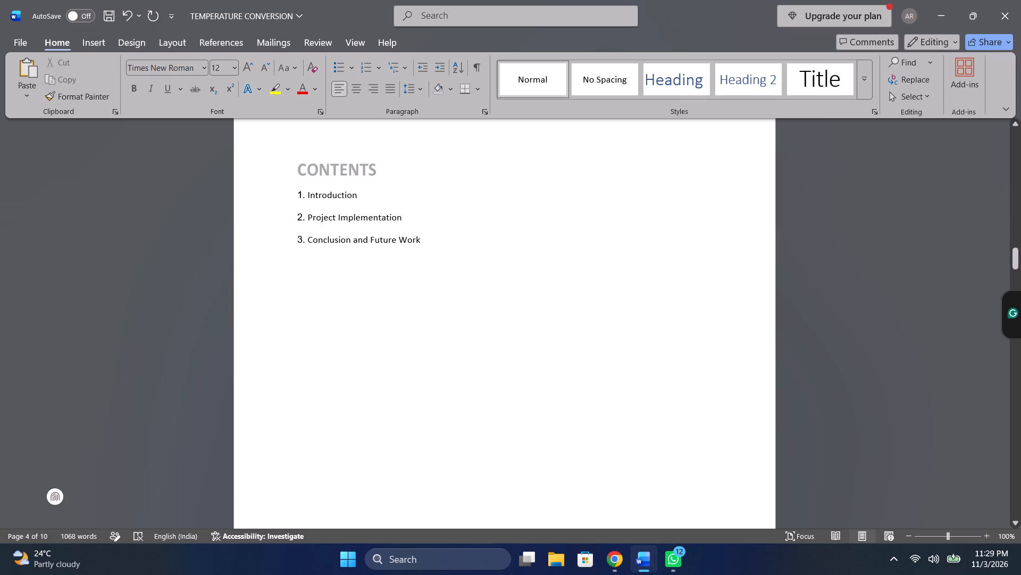
# Minimize the TEMPERATURE CONVERSION report to bring up the Report_format_Capstone_project_CSDA template.
pyautogui.click(946, 12)
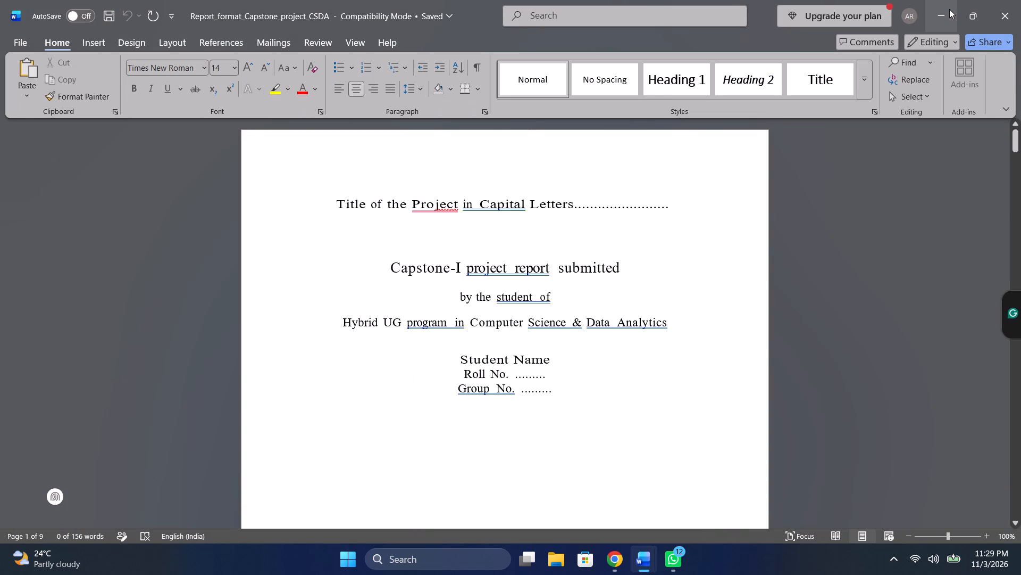
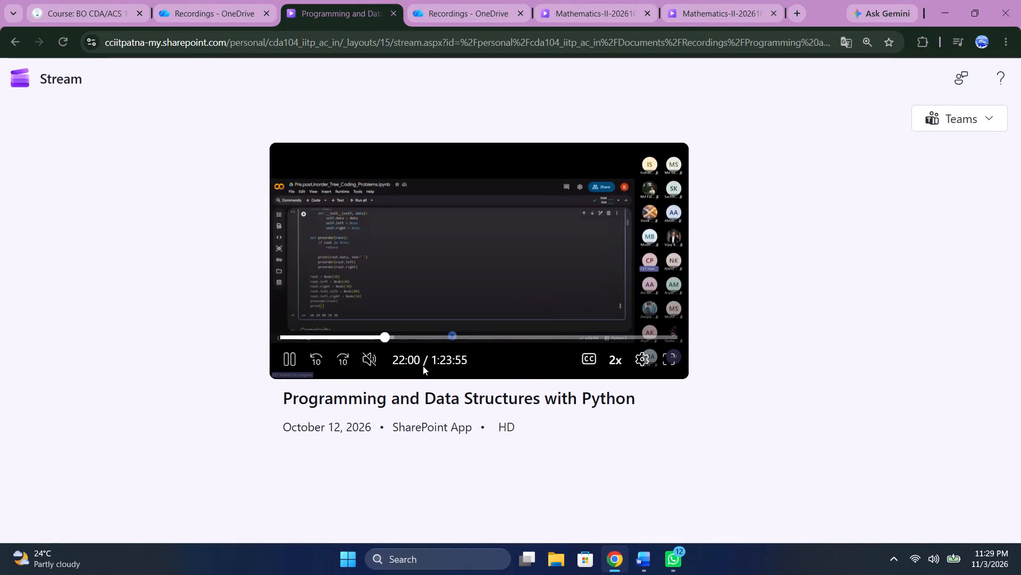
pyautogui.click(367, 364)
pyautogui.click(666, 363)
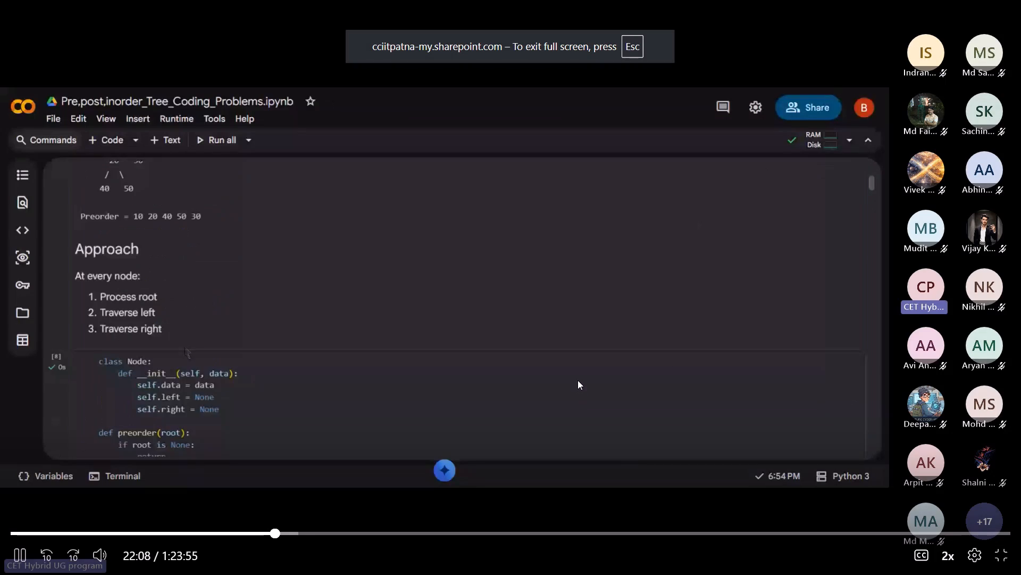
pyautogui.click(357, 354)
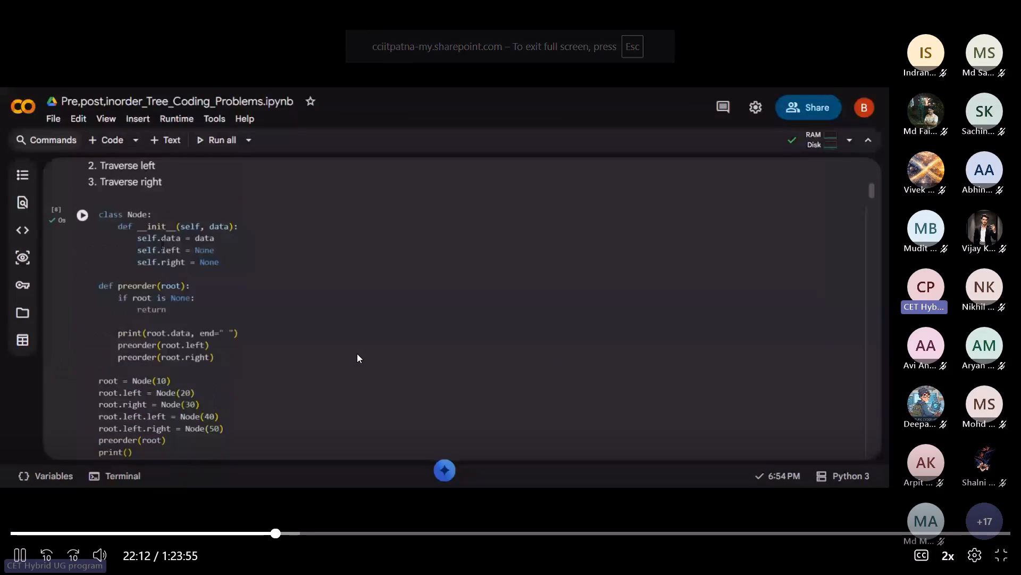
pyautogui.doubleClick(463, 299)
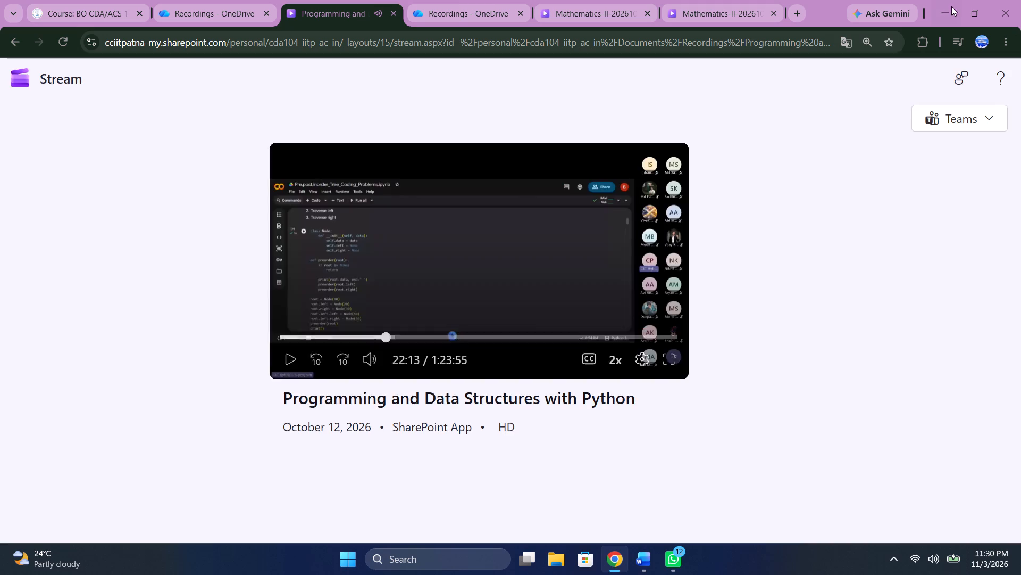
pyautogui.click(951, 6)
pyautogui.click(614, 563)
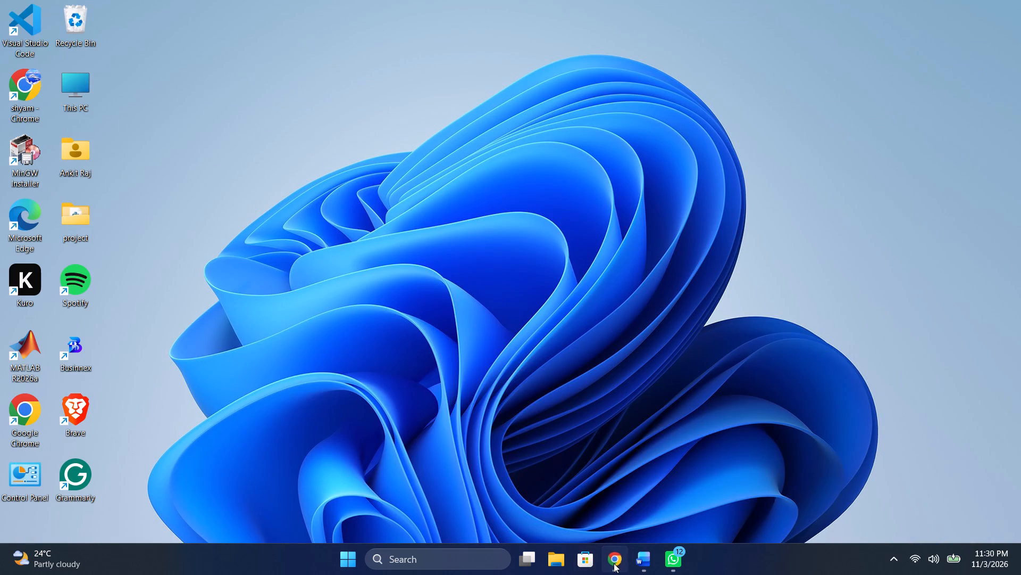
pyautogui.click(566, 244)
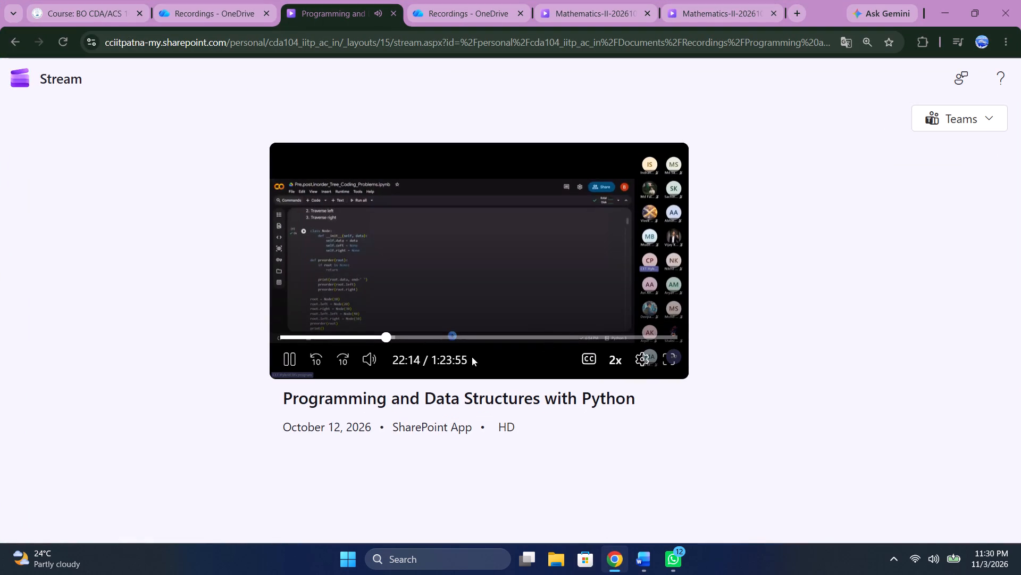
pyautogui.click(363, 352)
# Open the IITP REPORT PDF from the Documents folder and go to its Contents page.
pyautogui.click(939, 7)
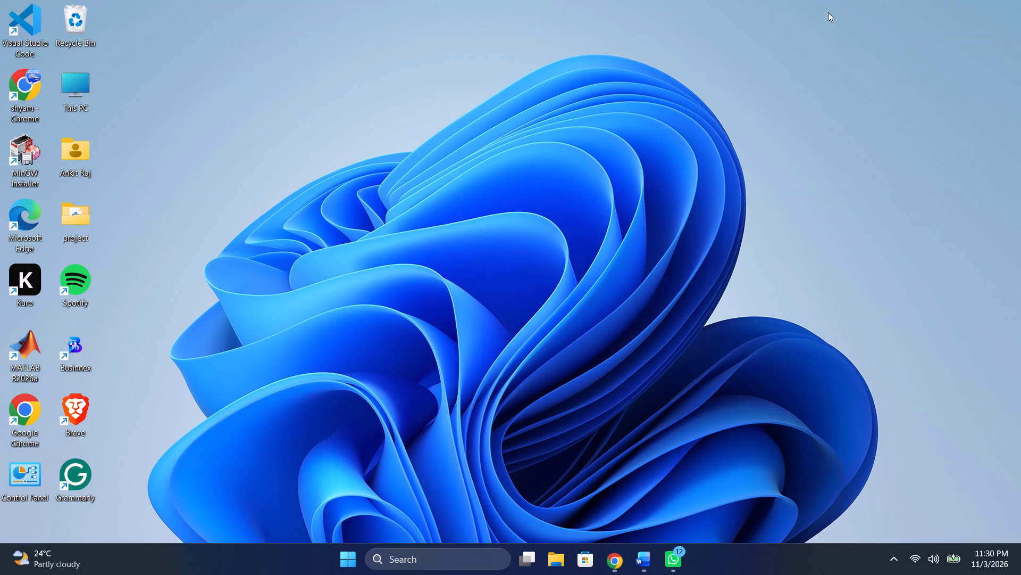
pyautogui.tripleClick(80, 77)
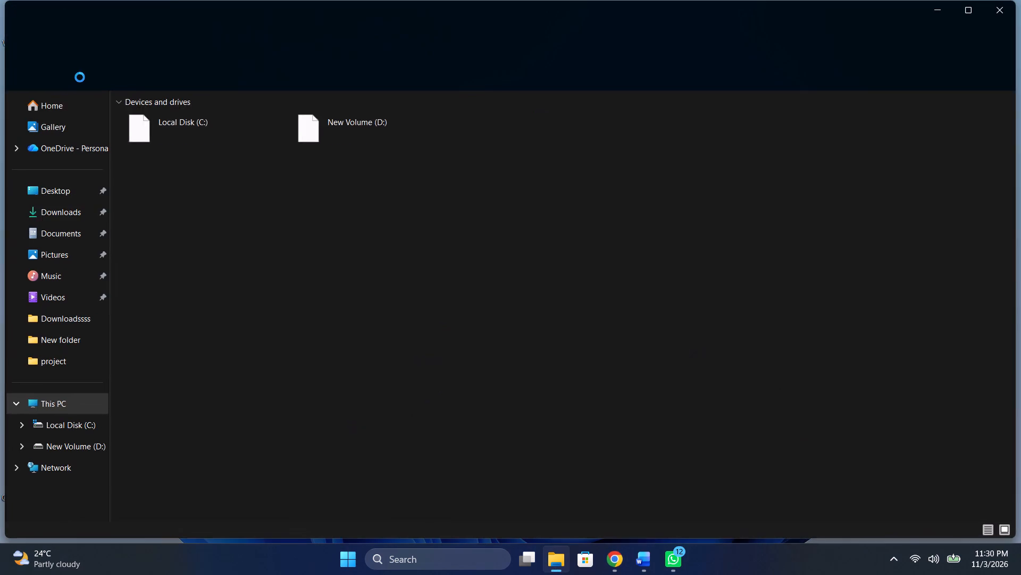
pyautogui.click(64, 231)
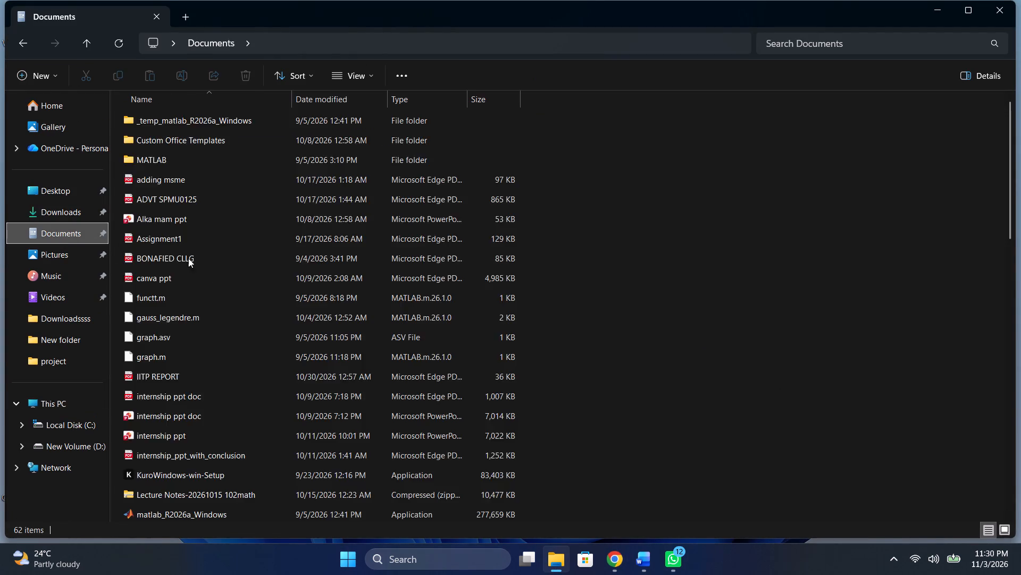
pyautogui.scroll(-6, 213, 277)
pyautogui.scroll(1, 215, 312)
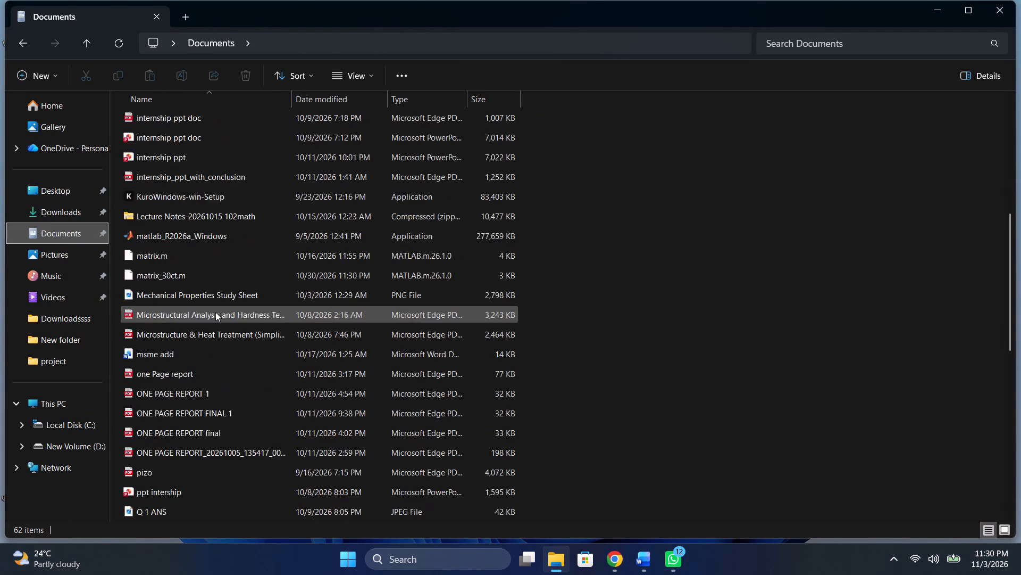
pyautogui.scroll(1, 215, 312)
pyautogui.tripleClick(181, 157)
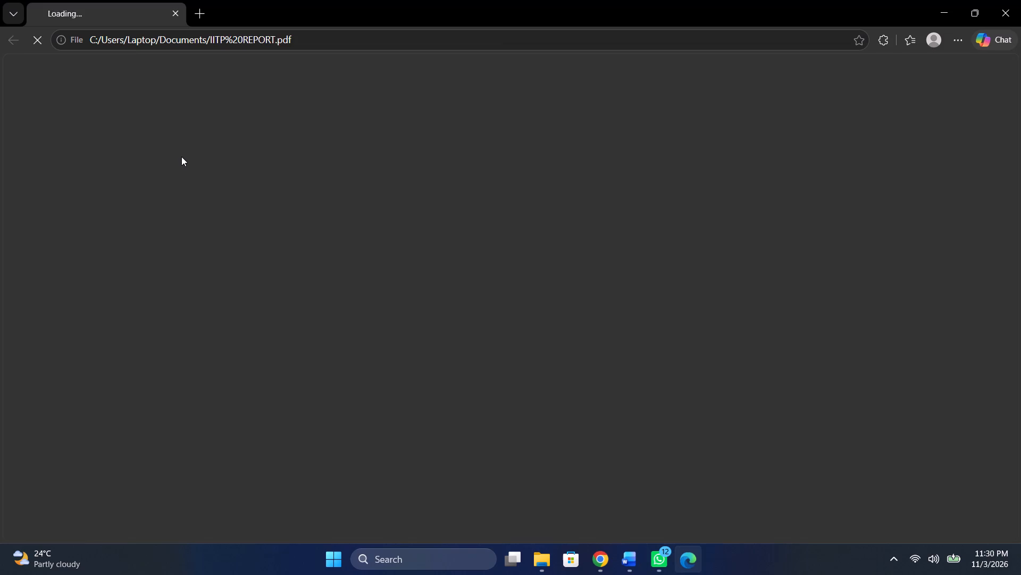
pyautogui.scroll(-5, 516, 270)
pyautogui.scroll(3, 517, 266)
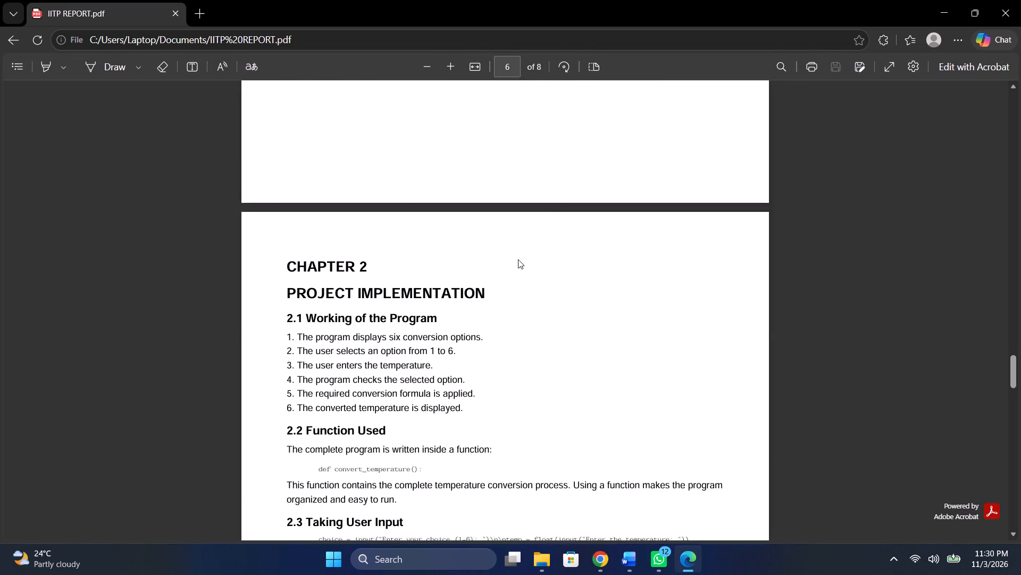
pyautogui.scroll(20, 518, 259)
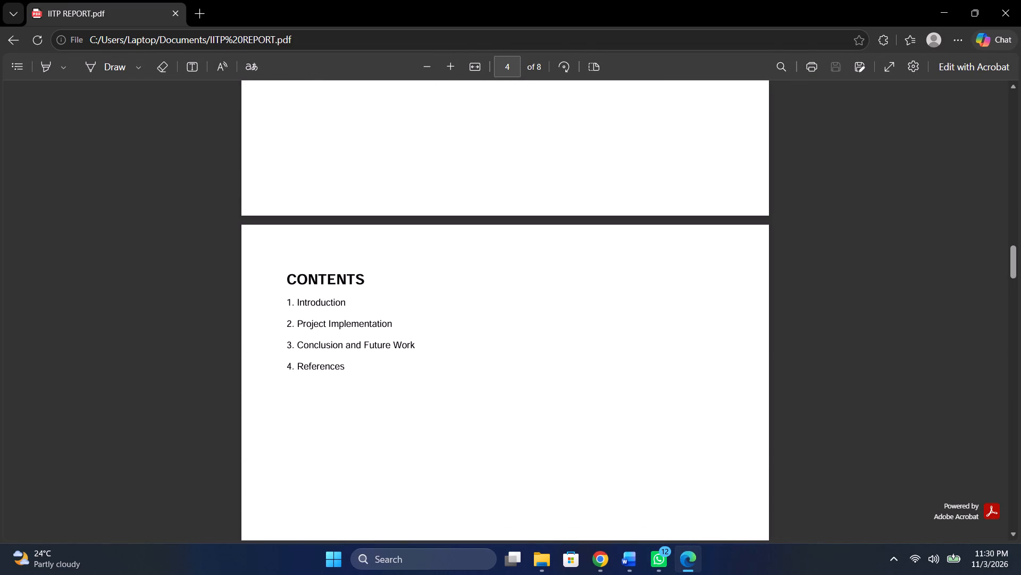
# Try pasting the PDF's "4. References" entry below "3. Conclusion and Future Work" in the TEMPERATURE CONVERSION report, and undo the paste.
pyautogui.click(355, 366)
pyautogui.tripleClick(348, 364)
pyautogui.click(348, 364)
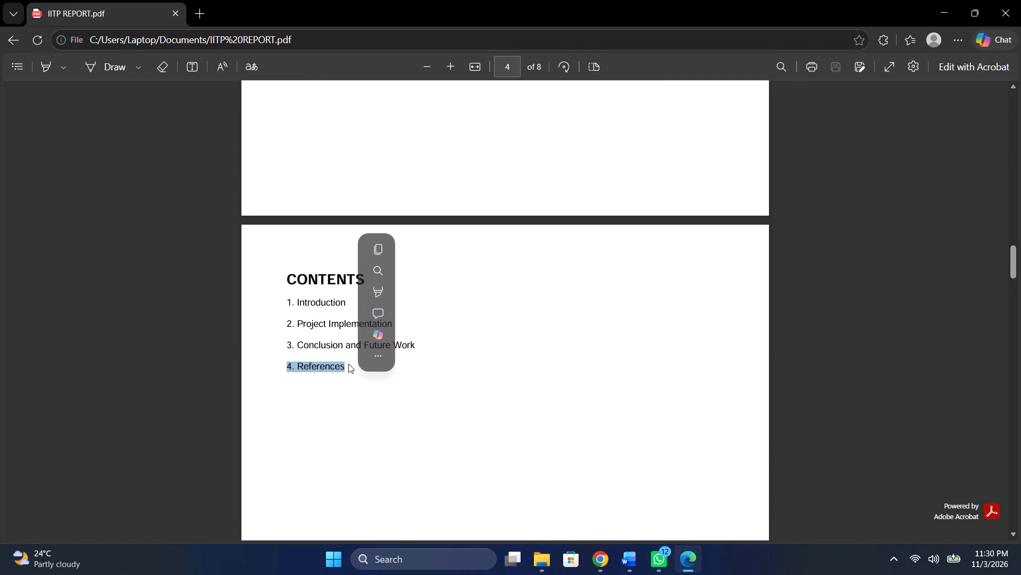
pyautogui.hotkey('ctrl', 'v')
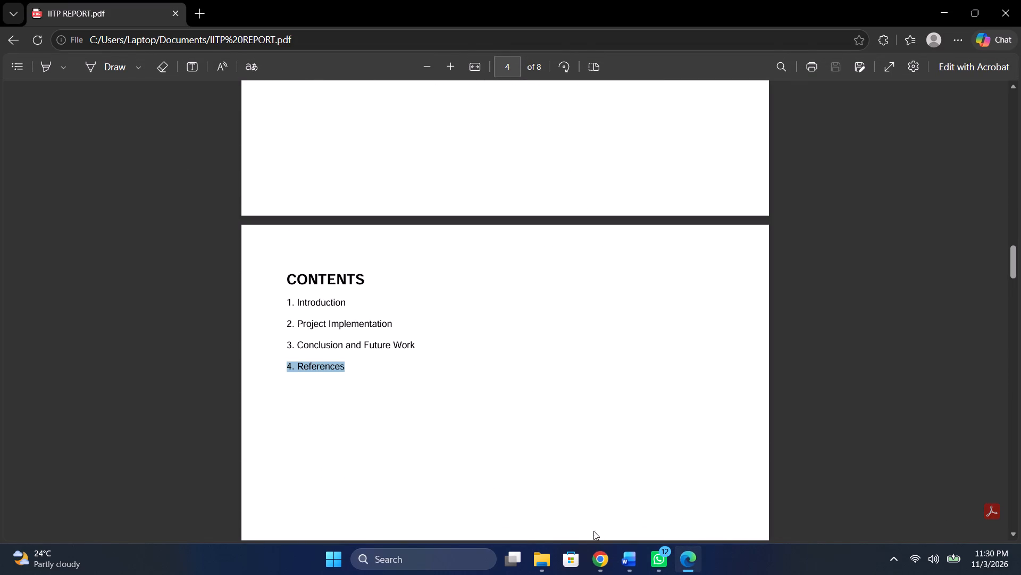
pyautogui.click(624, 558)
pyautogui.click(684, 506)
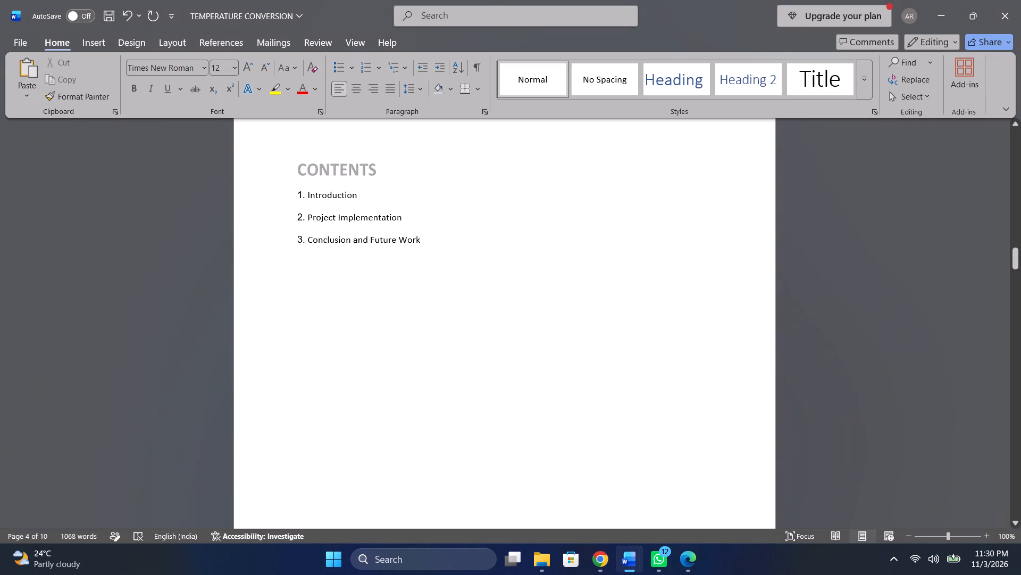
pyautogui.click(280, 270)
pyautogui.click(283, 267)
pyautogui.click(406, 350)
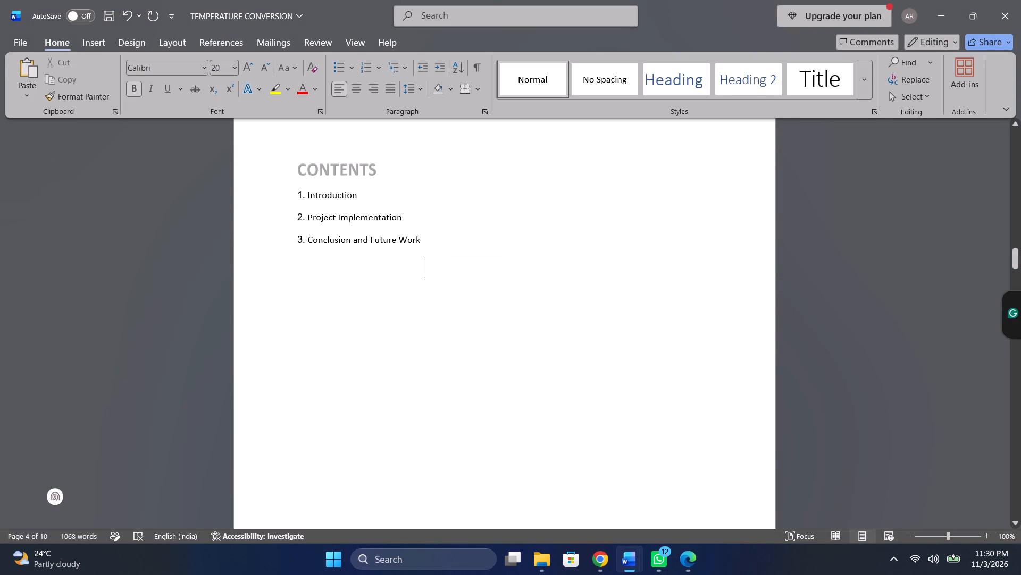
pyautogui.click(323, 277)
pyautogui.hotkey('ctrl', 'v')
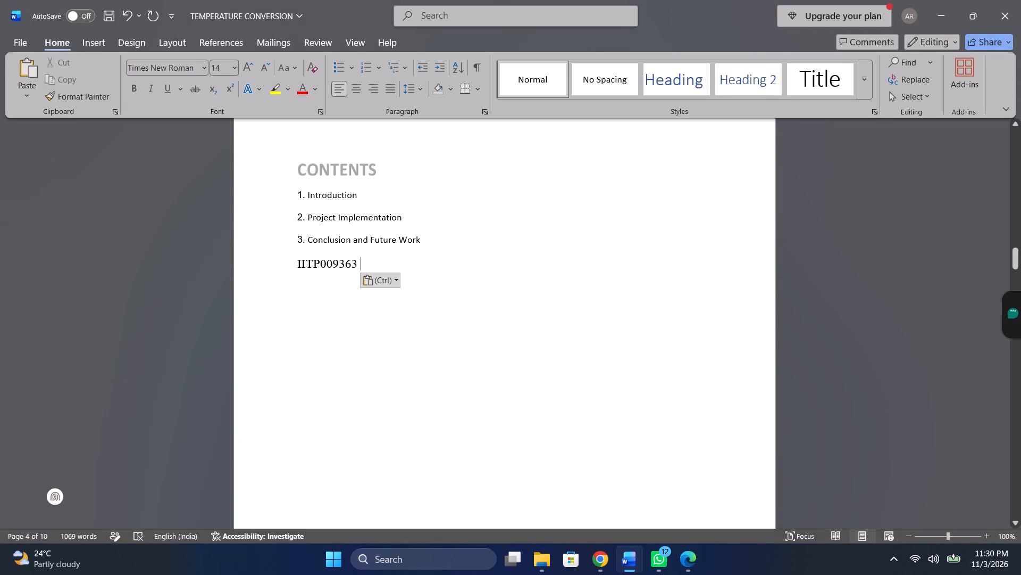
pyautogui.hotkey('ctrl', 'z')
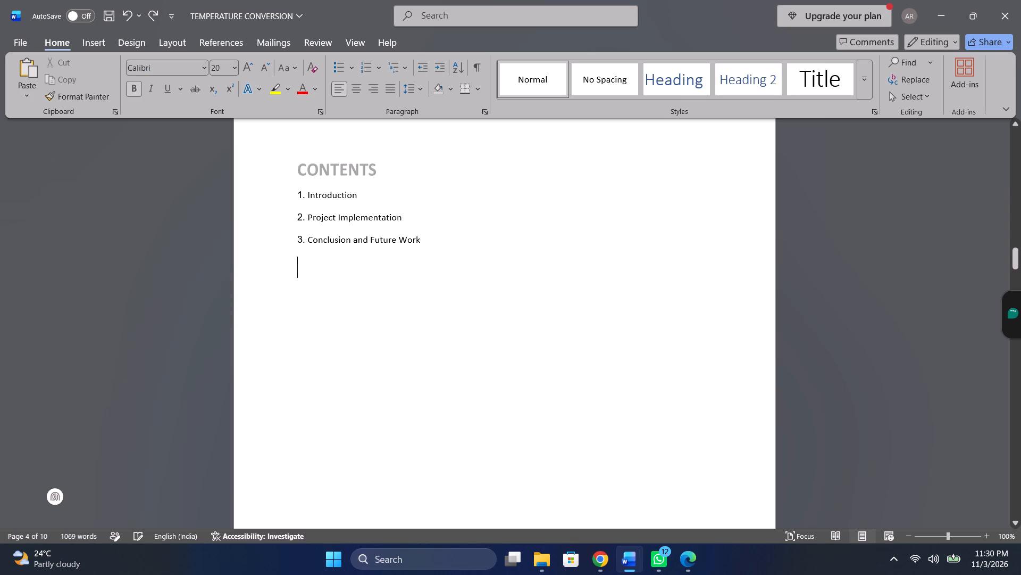
# Switch back to the IITP REPORT PDF and copy the References entry from its Contents list.
pyautogui.click(687, 557)
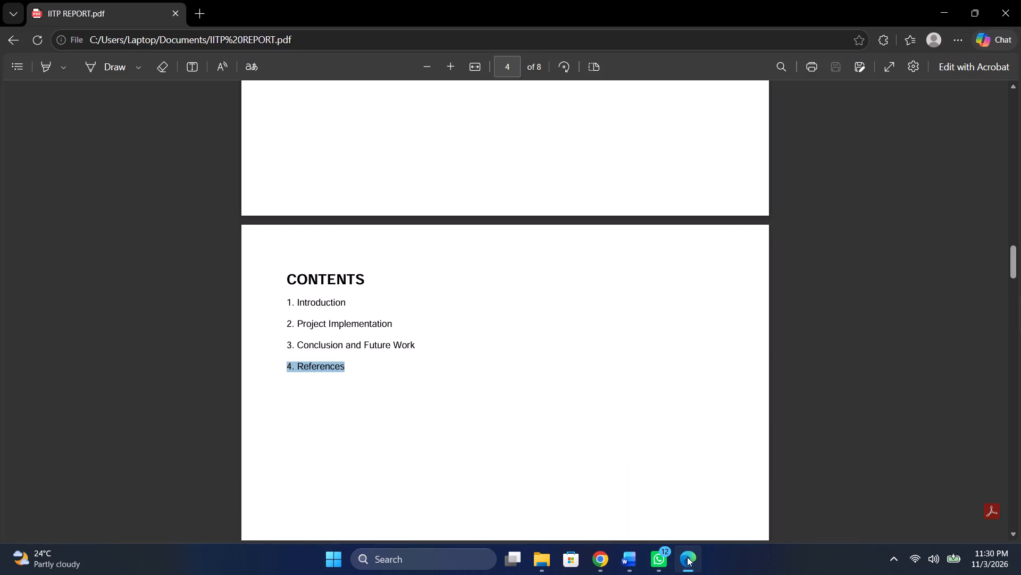
pyautogui.click(356, 364)
pyautogui.doubleClick(352, 364)
pyautogui.moveTo(352, 363); pyautogui.dragTo(308, 367)
pyautogui.click(316, 369)
pyautogui.click(322, 369)
pyautogui.doubleClick(345, 359)
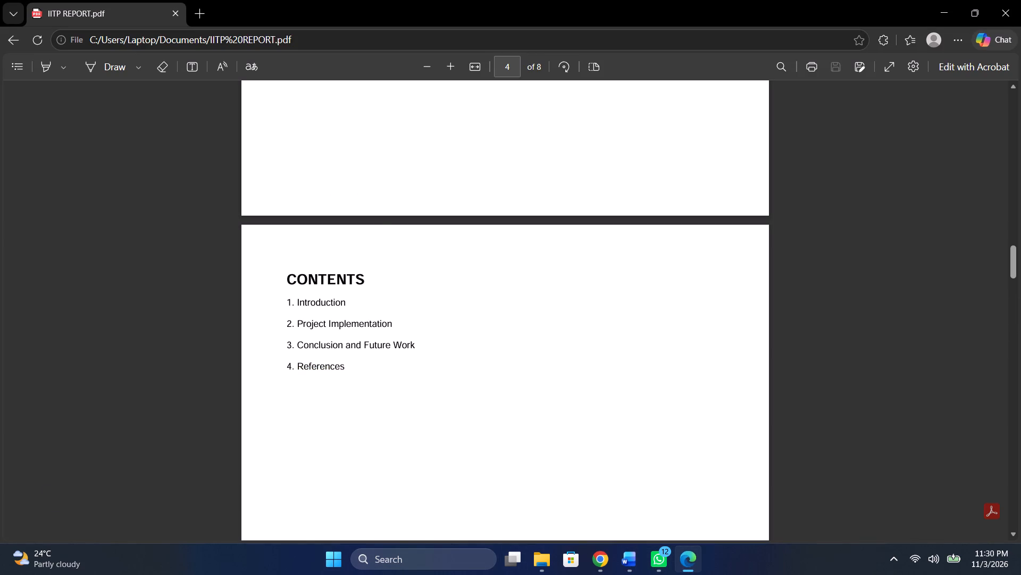
pyautogui.click(338, 371)
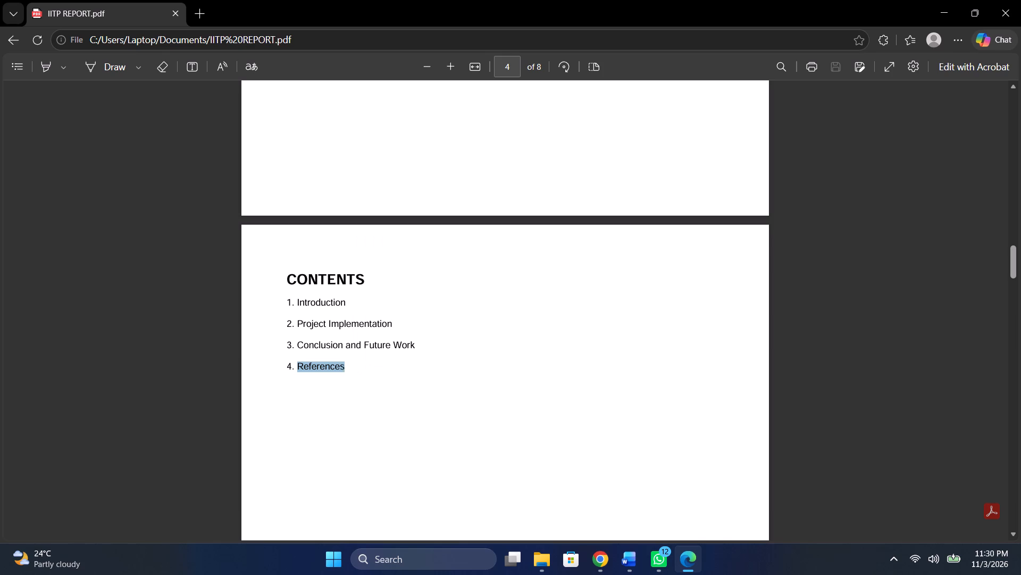
pyautogui.moveTo(343, 368); pyautogui.dragTo(287, 360)
pyautogui.moveTo(287, 360); pyautogui.dragTo(283, 360)
pyautogui.hotkey('ctrl', 'c')
# Paste the References entry below "3. Conclusion and Future Work" in the TEMPERATURE CONVERSION report, removing the leading period and space.
pyautogui.click(625, 559)
pyautogui.click(690, 488)
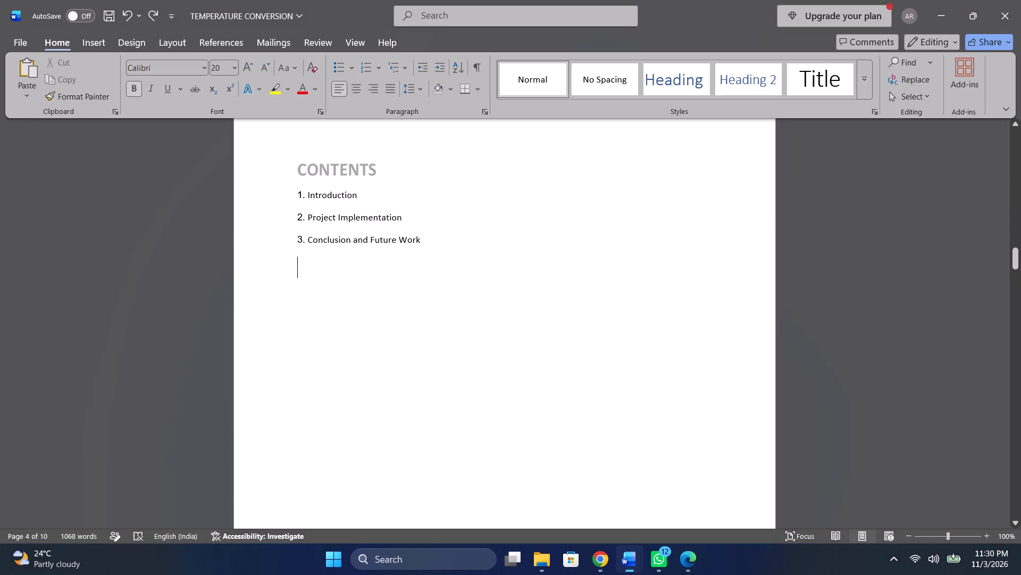
pyautogui.click(307, 259)
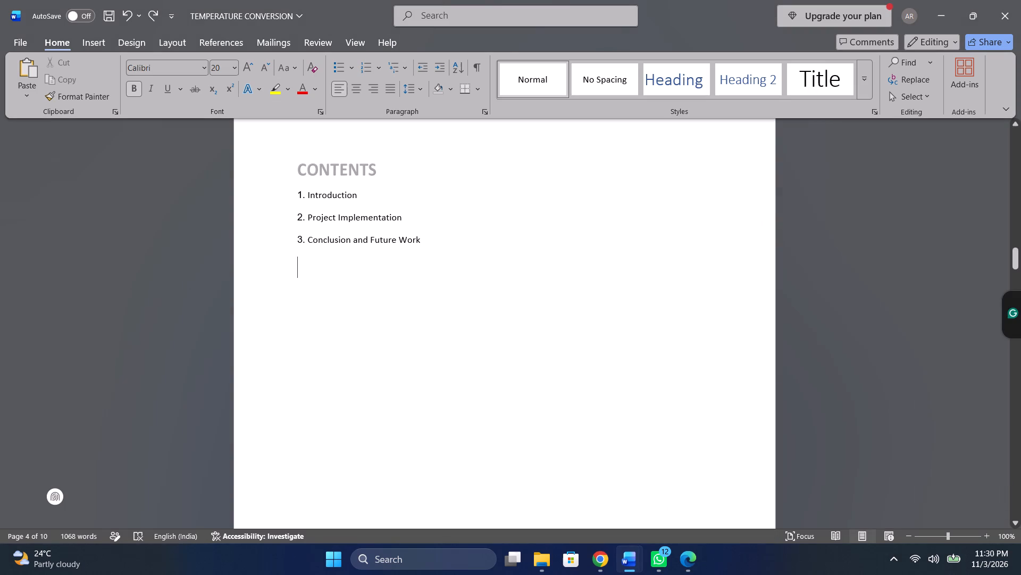
pyautogui.hotkey('ctrl', 'v')
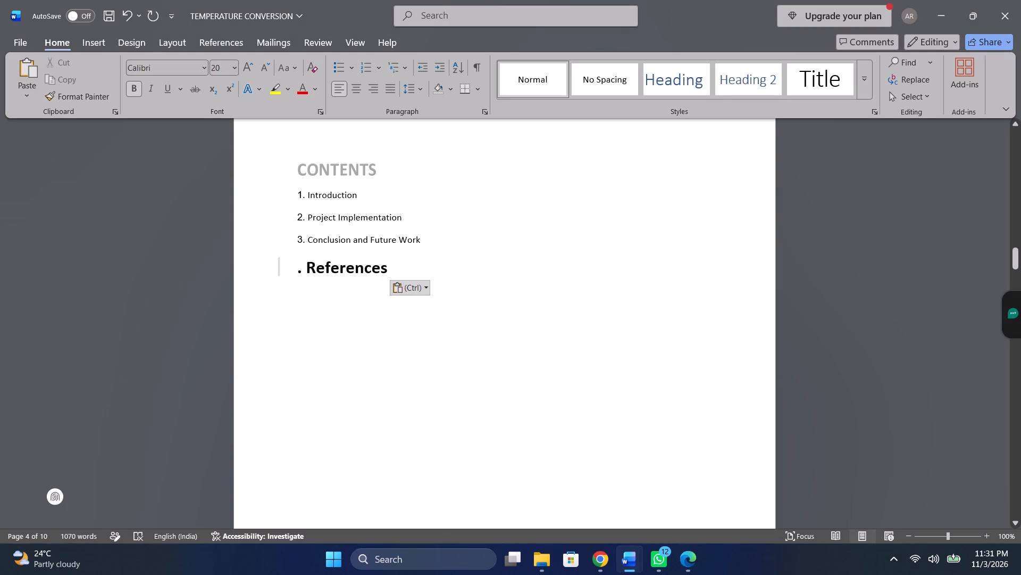
pyautogui.click(307, 270)
pyautogui.press('BackSpace')
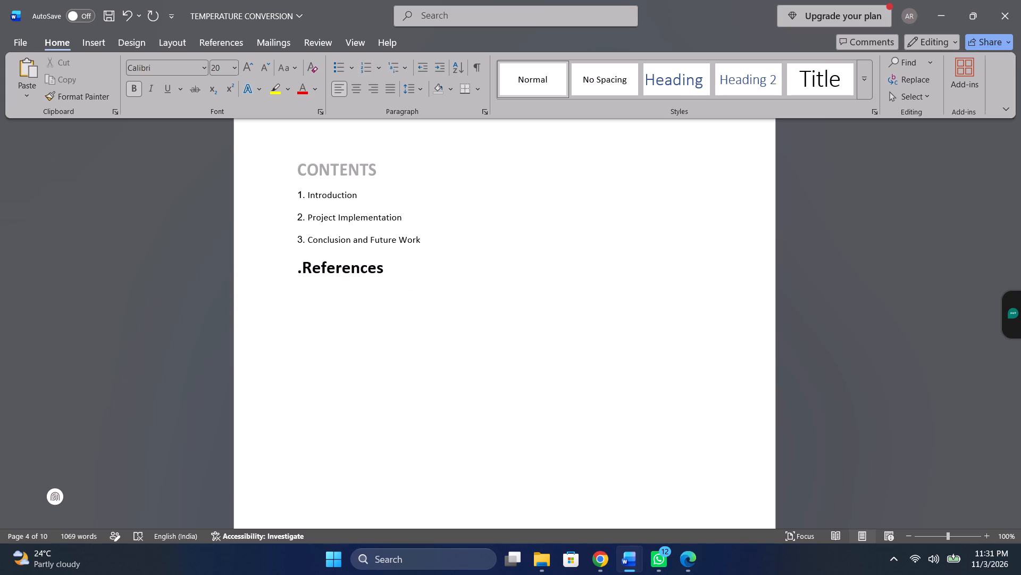
pyautogui.press('BackSpace')
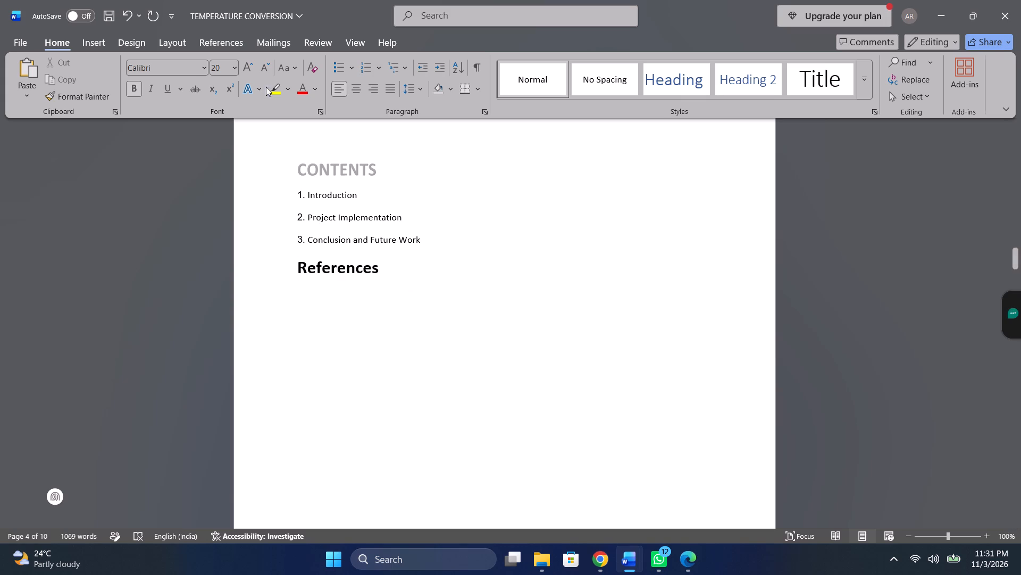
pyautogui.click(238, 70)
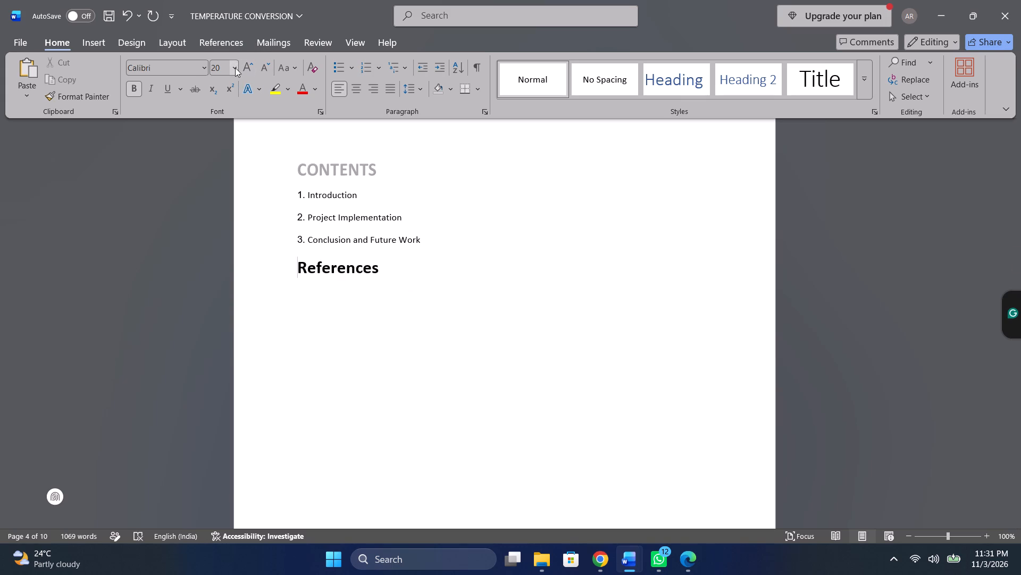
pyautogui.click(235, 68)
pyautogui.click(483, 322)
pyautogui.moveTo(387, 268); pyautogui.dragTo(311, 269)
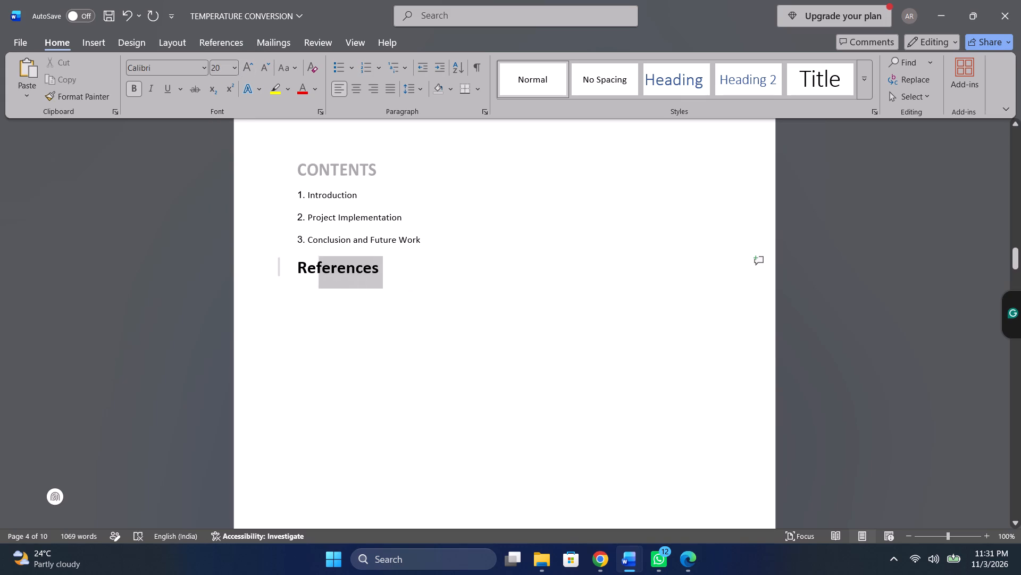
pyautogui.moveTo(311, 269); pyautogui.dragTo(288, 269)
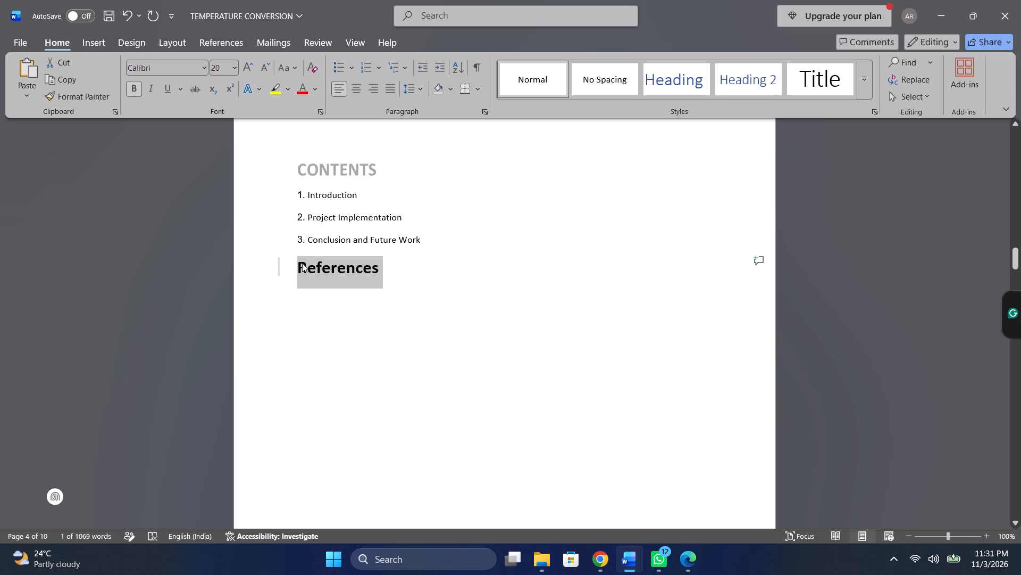
# Add the number "4." directly in front of the References entry in the Contents list.
pyautogui.click(297, 260)
pyautogui.press('4')
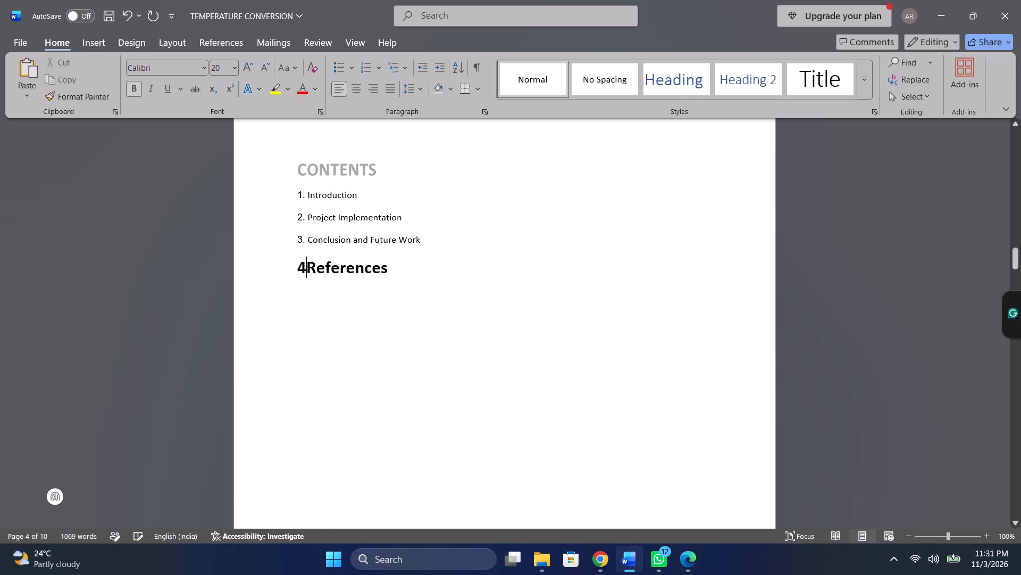
pyautogui.press('.')
# Remove the bold formatting from the "4.References" entry and set its font size to 12.
pyautogui.moveTo(391, 266); pyautogui.dragTo(376, 265)
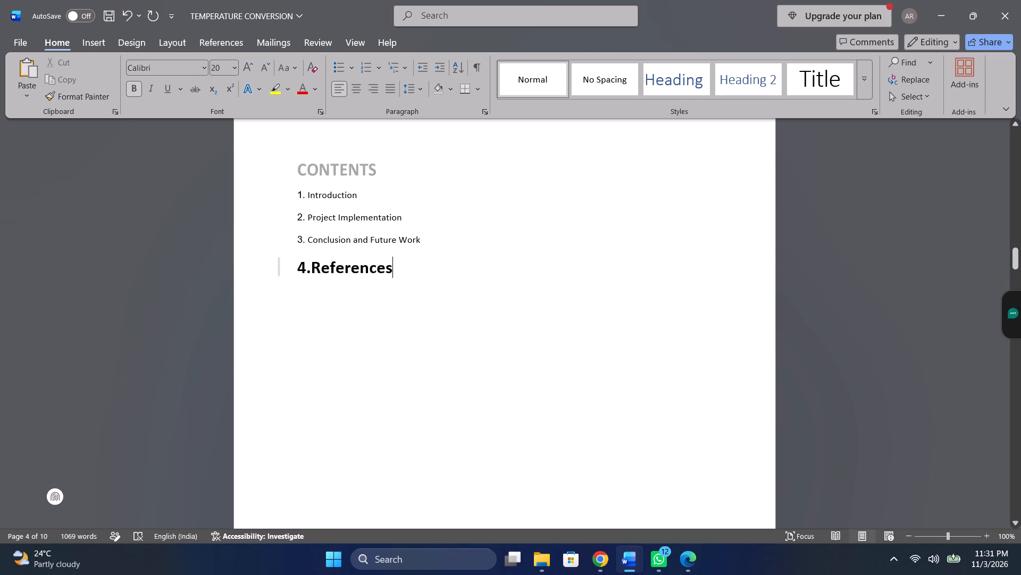
pyautogui.moveTo(376, 265); pyautogui.dragTo(289, 260)
pyautogui.click(130, 88)
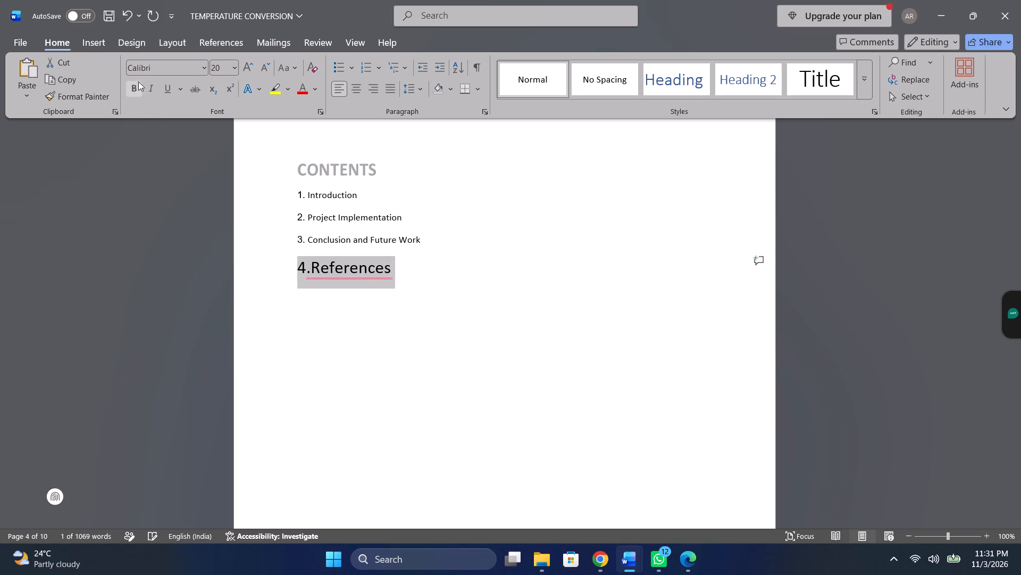
pyautogui.click(236, 66)
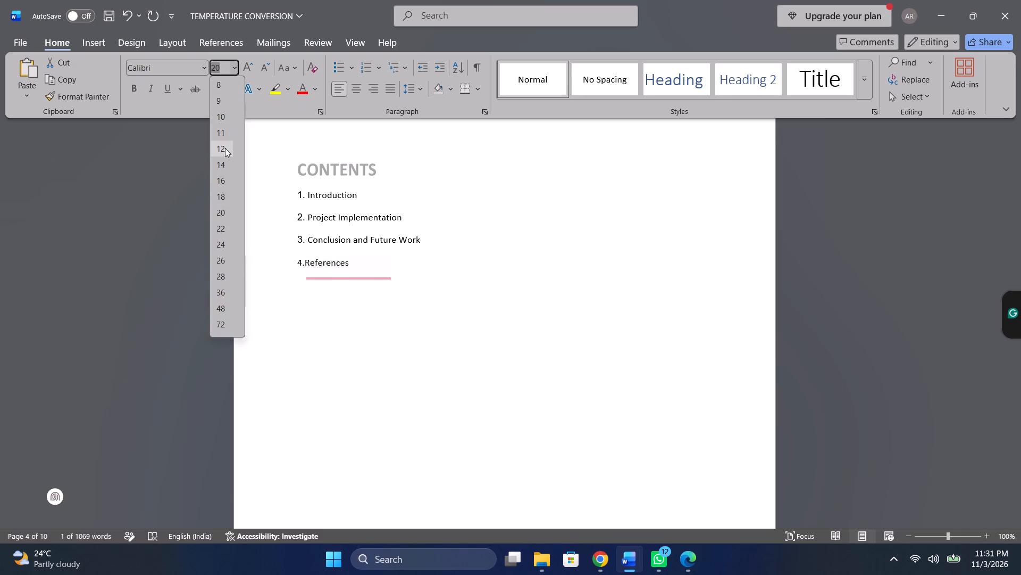
pyautogui.click(225, 148)
pyautogui.click(478, 302)
pyautogui.click(391, 302)
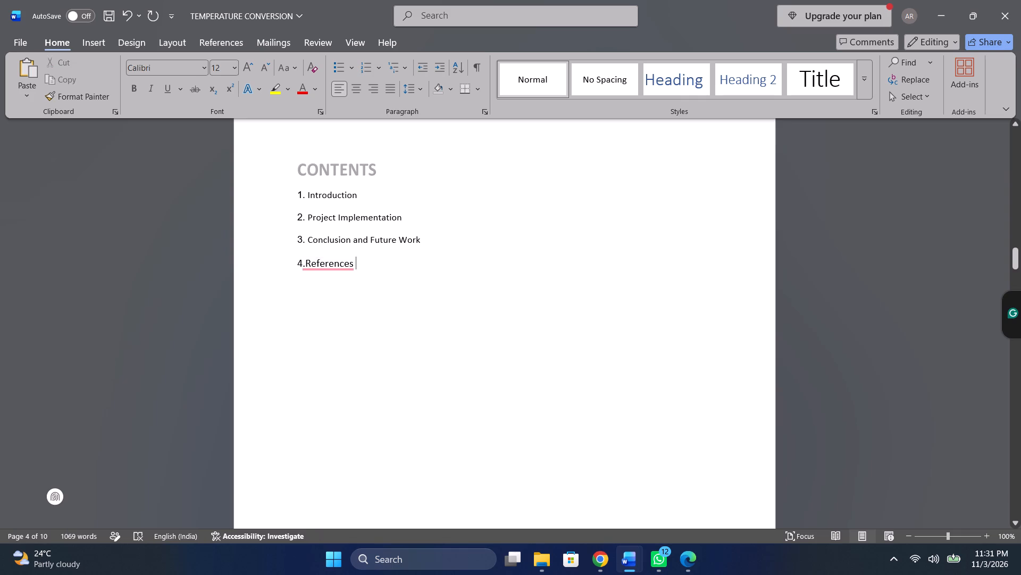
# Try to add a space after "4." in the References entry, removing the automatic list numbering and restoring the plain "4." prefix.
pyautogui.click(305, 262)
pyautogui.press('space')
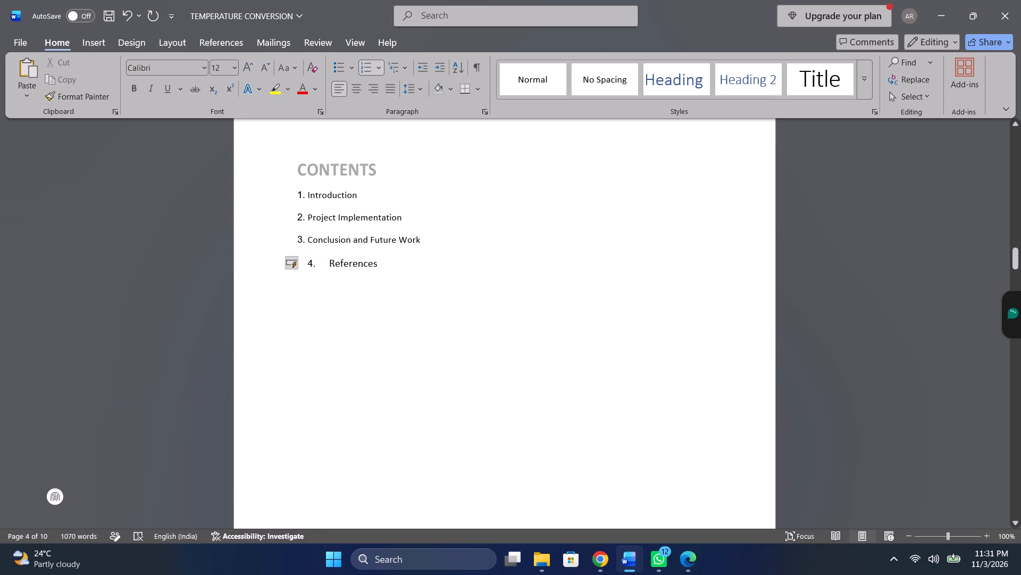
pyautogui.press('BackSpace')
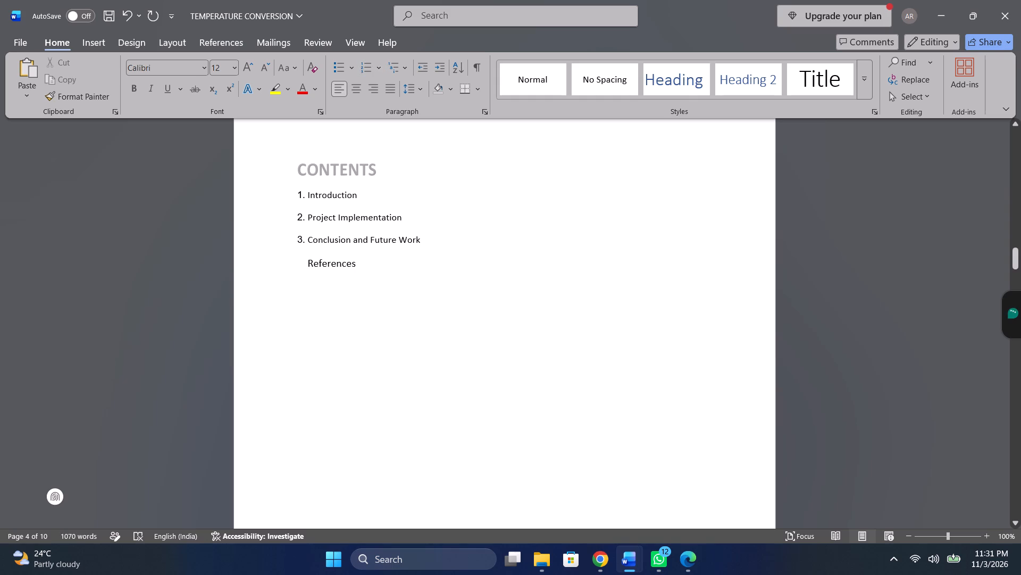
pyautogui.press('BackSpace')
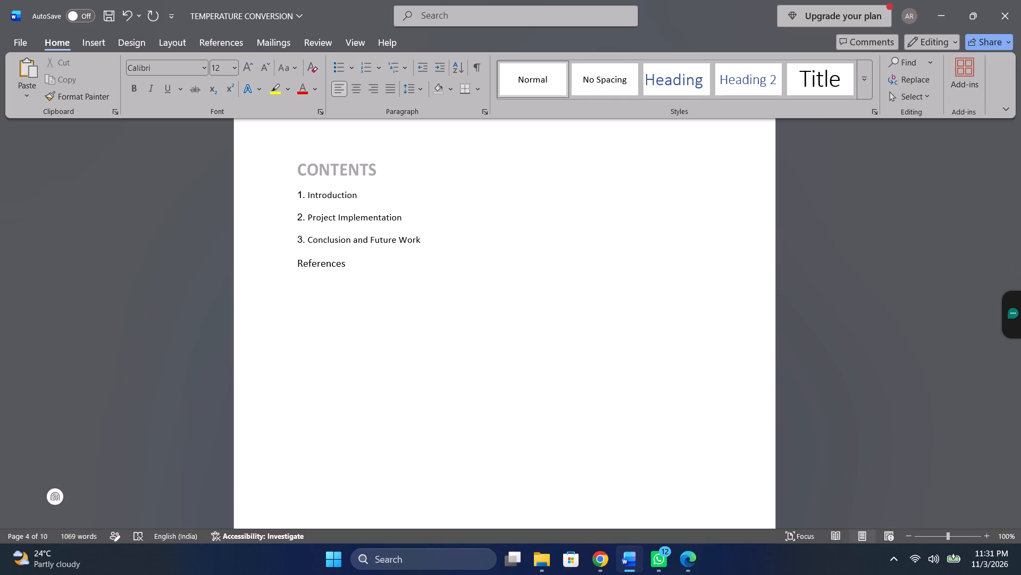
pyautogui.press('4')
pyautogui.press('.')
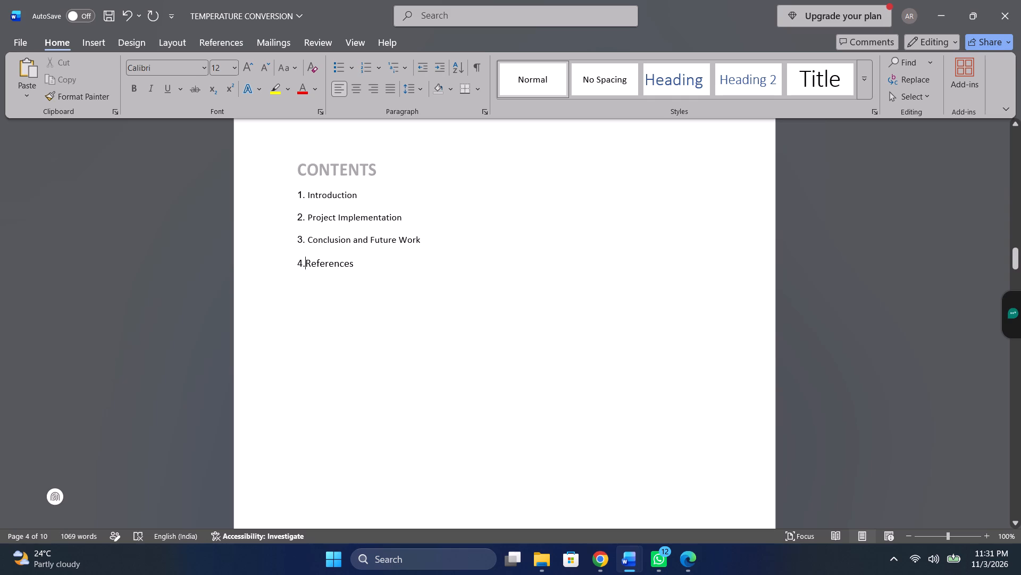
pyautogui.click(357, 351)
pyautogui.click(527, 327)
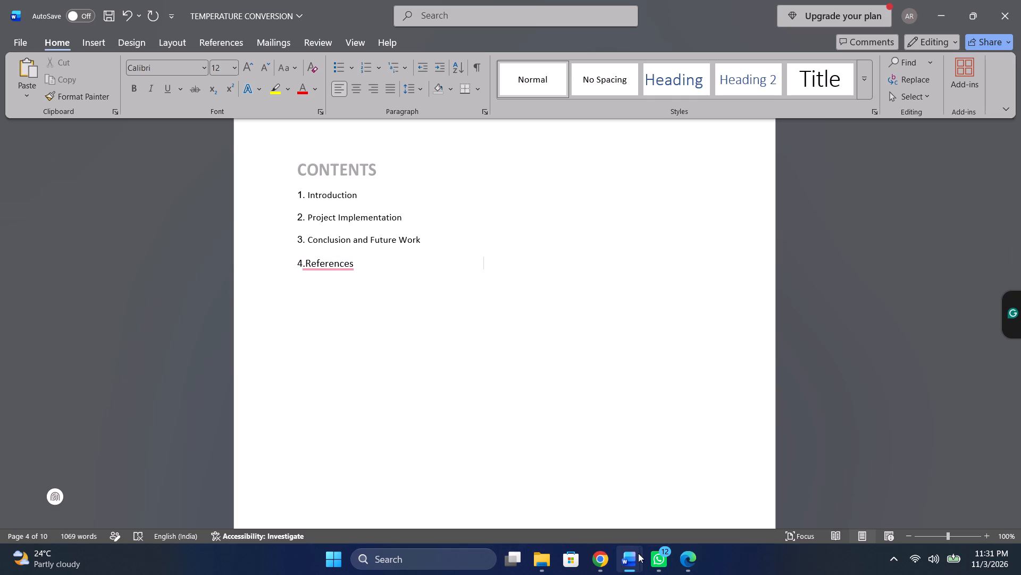
# Switch to the IITP REPORT PDF to check its Contents list, and return to the TEMPERATURE CONVERSION report.
pyautogui.click(688, 561)
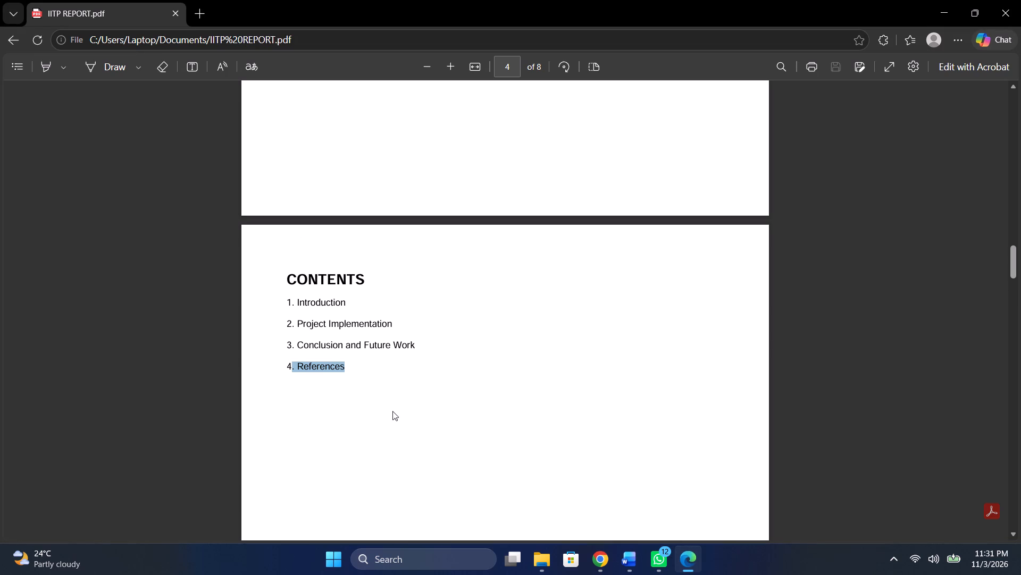
pyautogui.click(621, 562)
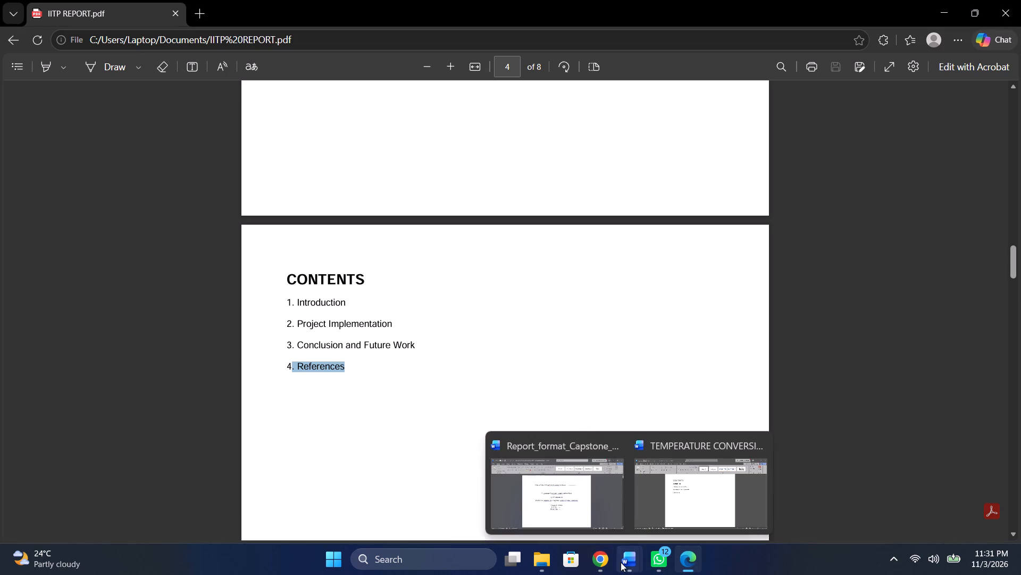
pyautogui.click(686, 503)
# Delete the word "and" with its surrounding spaces before "Kelvin" in the first sentence of 1.1 Introduction.
pyautogui.scroll(-4, 555, 279)
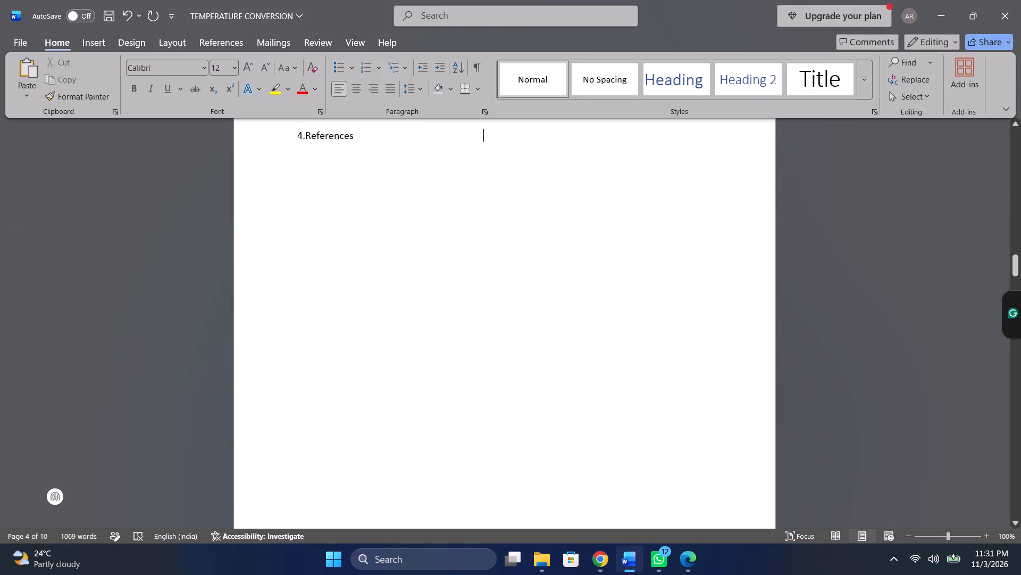
pyautogui.scroll(-17, 555, 282)
pyautogui.scroll(-6, 561, 305)
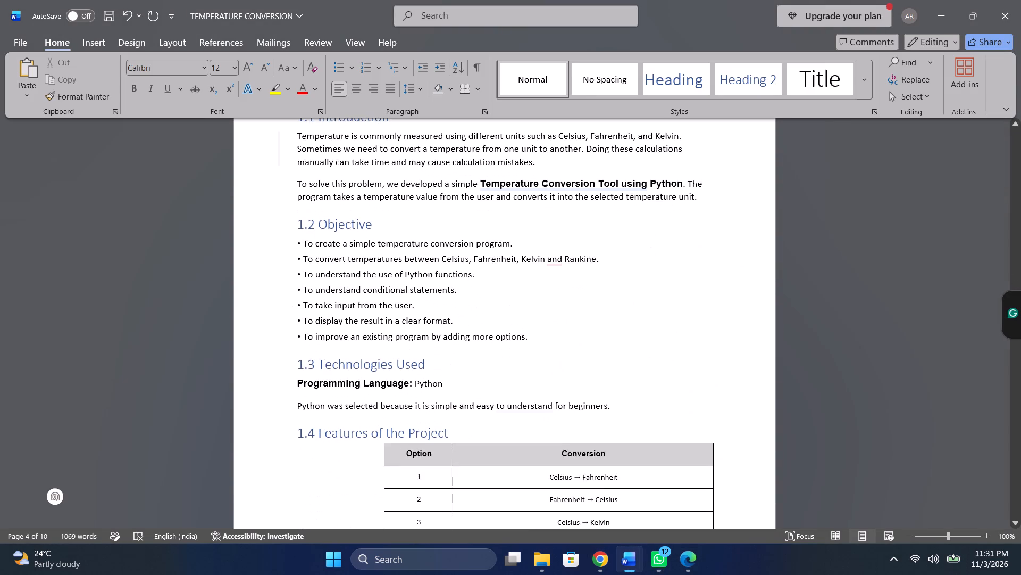
pyautogui.scroll(-4, 561, 324)
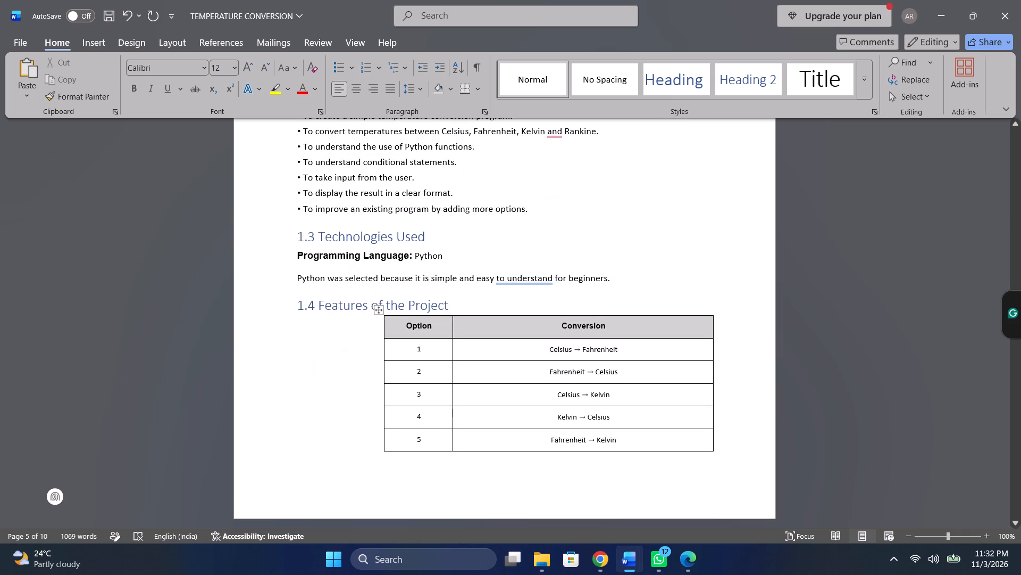
pyautogui.scroll(9, 362, 343)
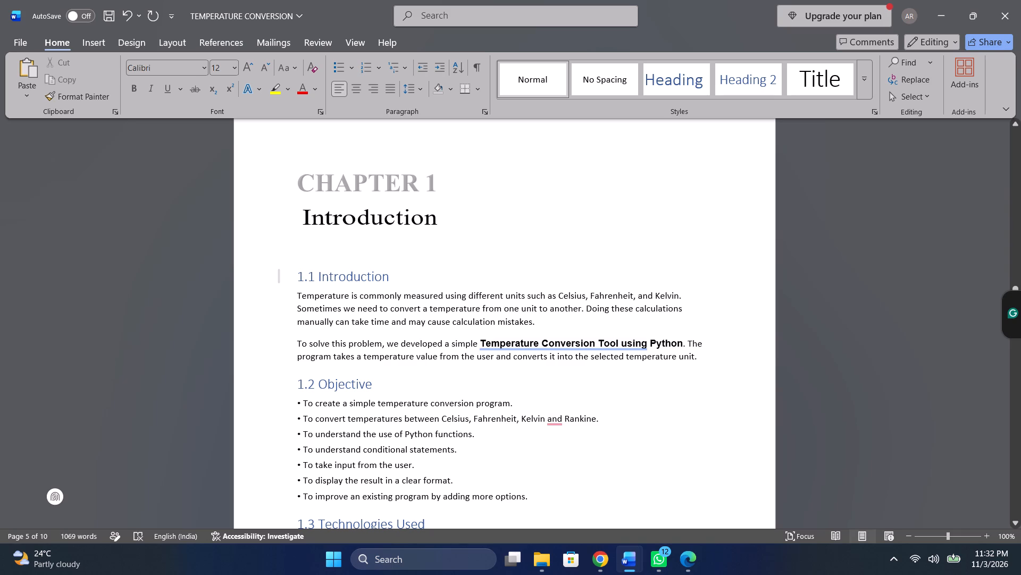
pyautogui.click(656, 295)
pyautogui.press('BackSpace')
pyautogui.press('BackSpace')
pyautogui.press('BackSpace')
pyautogui.press('BackSpace')
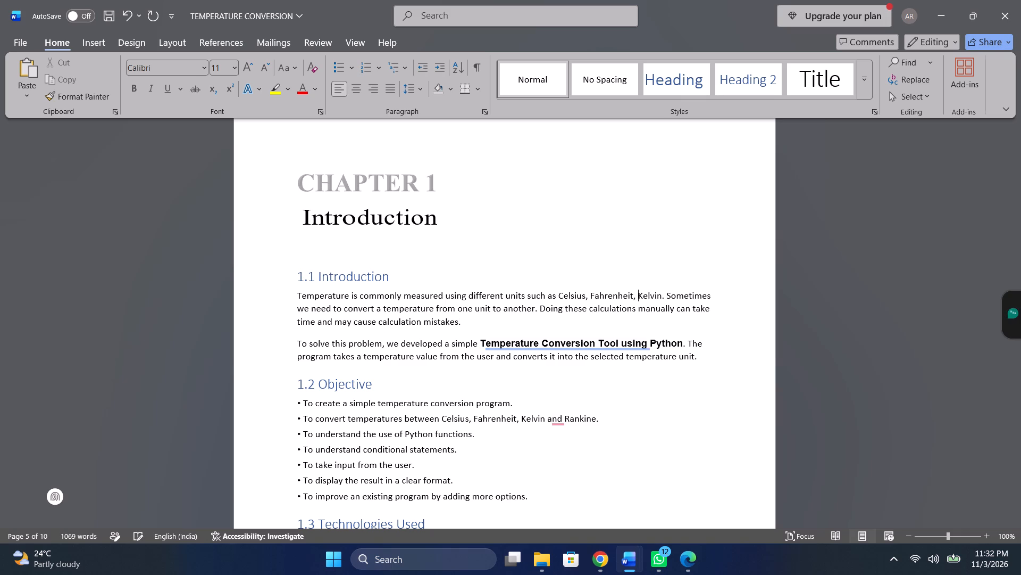
pyautogui.press('BackSpace')
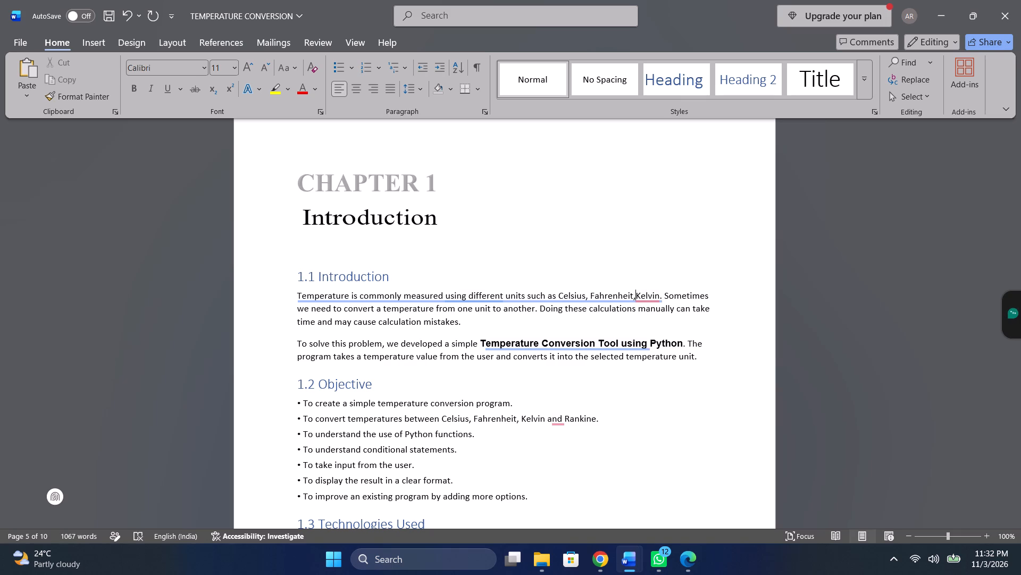
# Insert "and Rankine" after "Kelvin" at the end of the first sentence of 1.1 Introduction.
pyautogui.press('Right')
pyautogui.press('Right')
pyautogui.press('Right')
pyautogui.press('Right')
pyautogui.press('Right')
pyautogui.press('Right')
pyautogui.press('a')
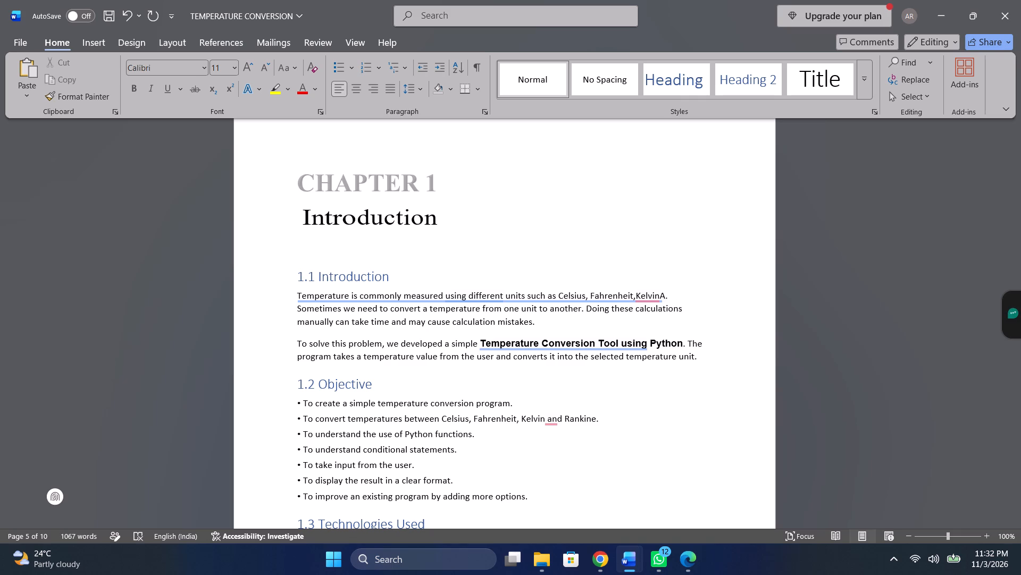
pyautogui.press('BackSpace')
pyautogui.press('space')
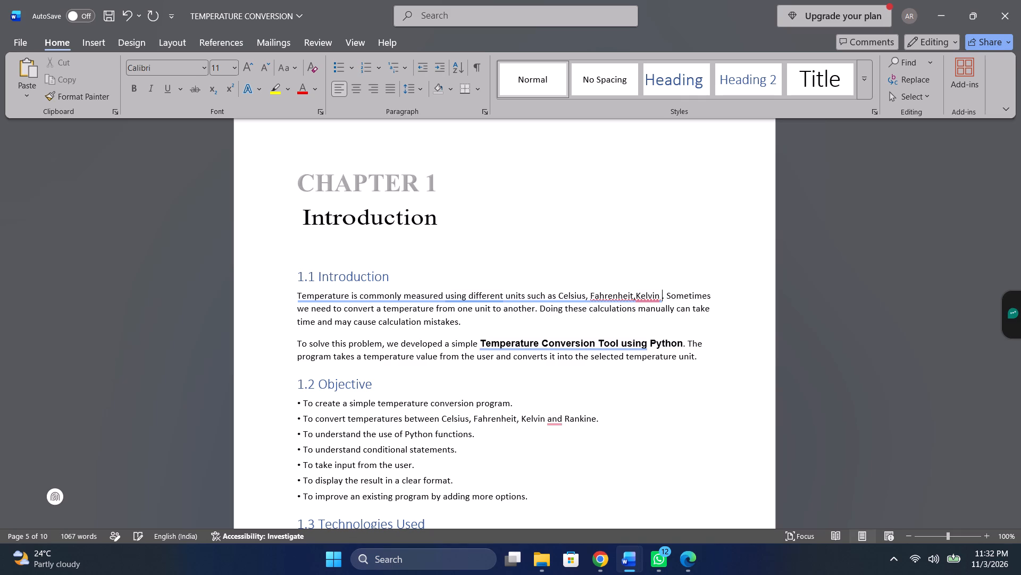
pyautogui.write('and')
pyautogui.press('space')
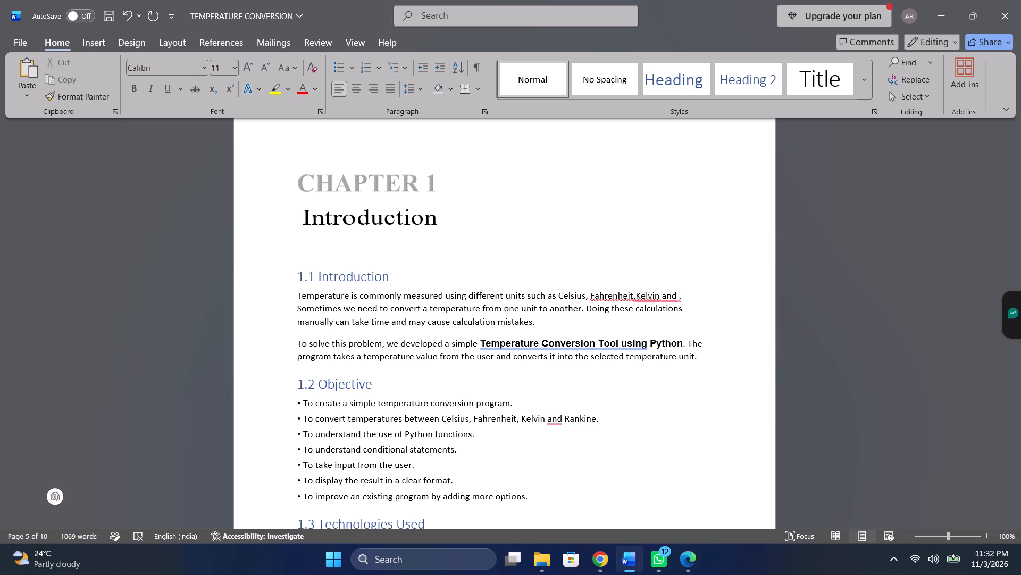
pyautogui.write('Ranki')
pyautogui.scroll(-4, 657, 301)
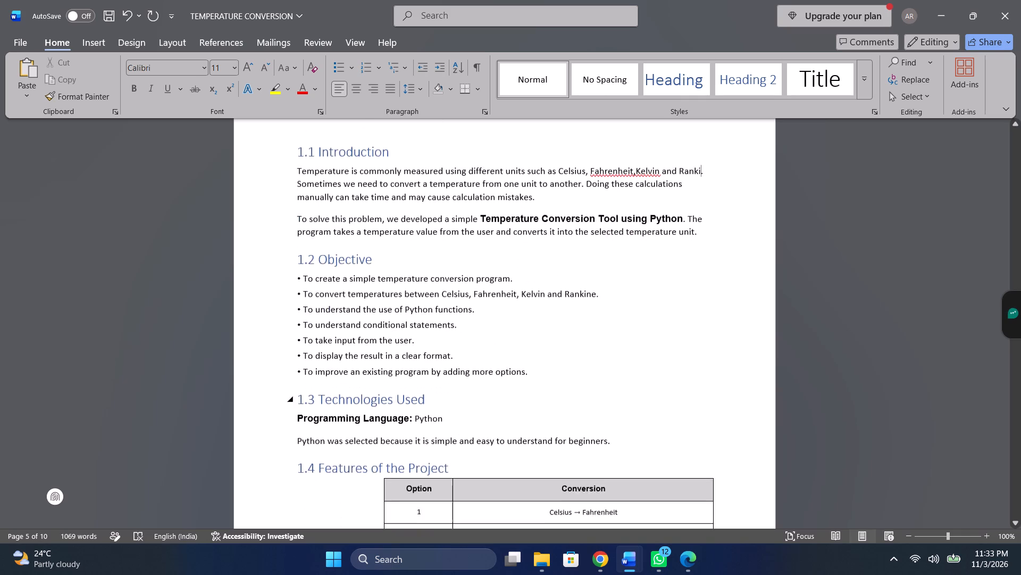
pyautogui.scroll(-10, 685, 397)
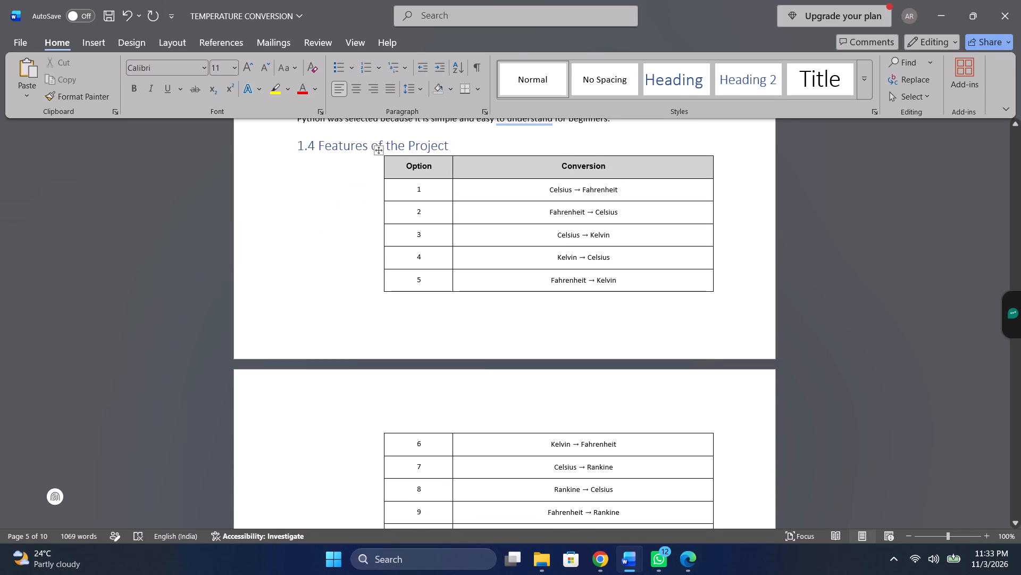
pyautogui.scroll(14, 683, 398)
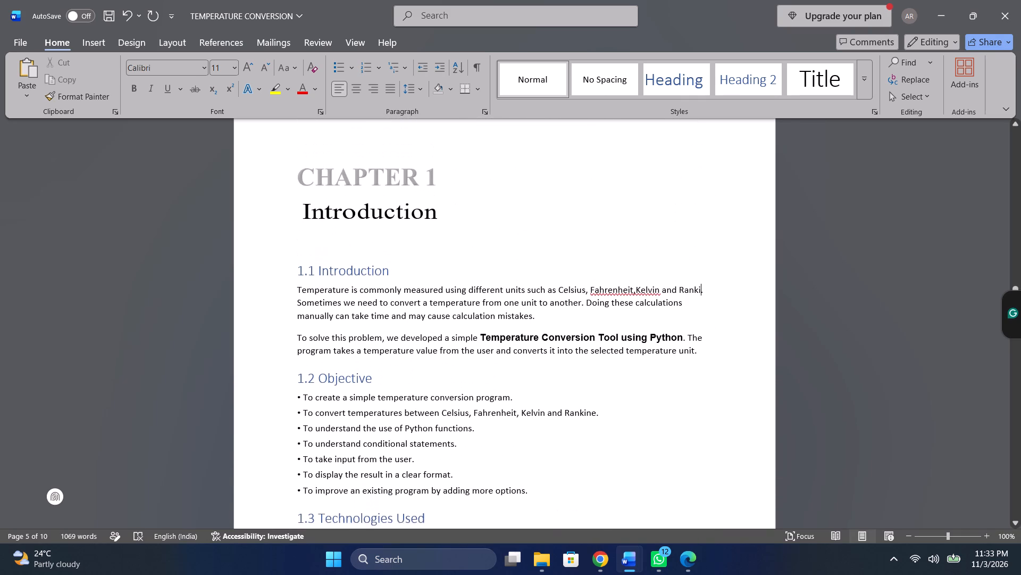
pyautogui.write('ne')
pyautogui.click(613, 247)
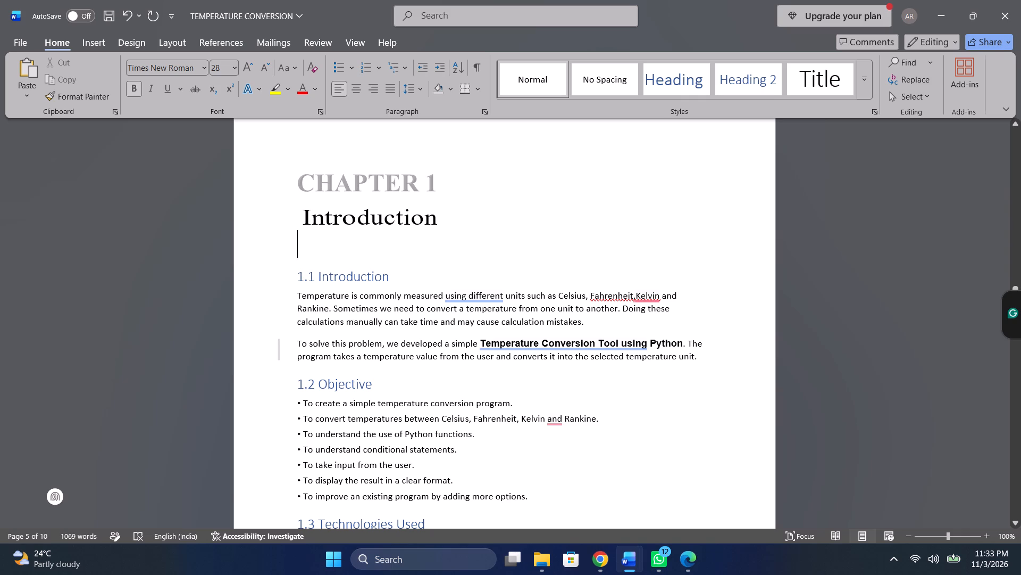
# Change "takes" to "take" in the second paragraph of 1.1 Introduction.
pyautogui.click(353, 358)
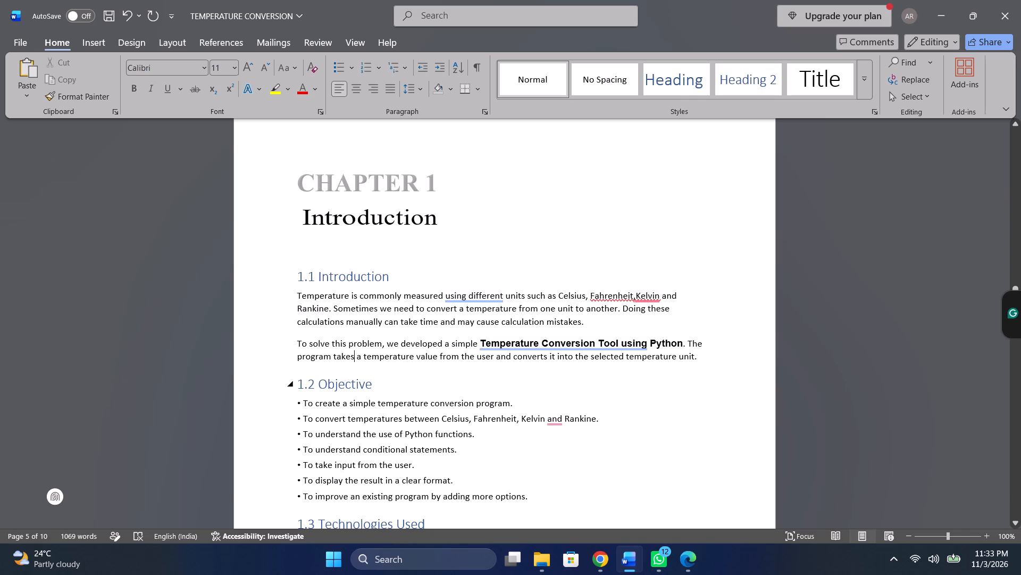
pyautogui.press('BackSpace')
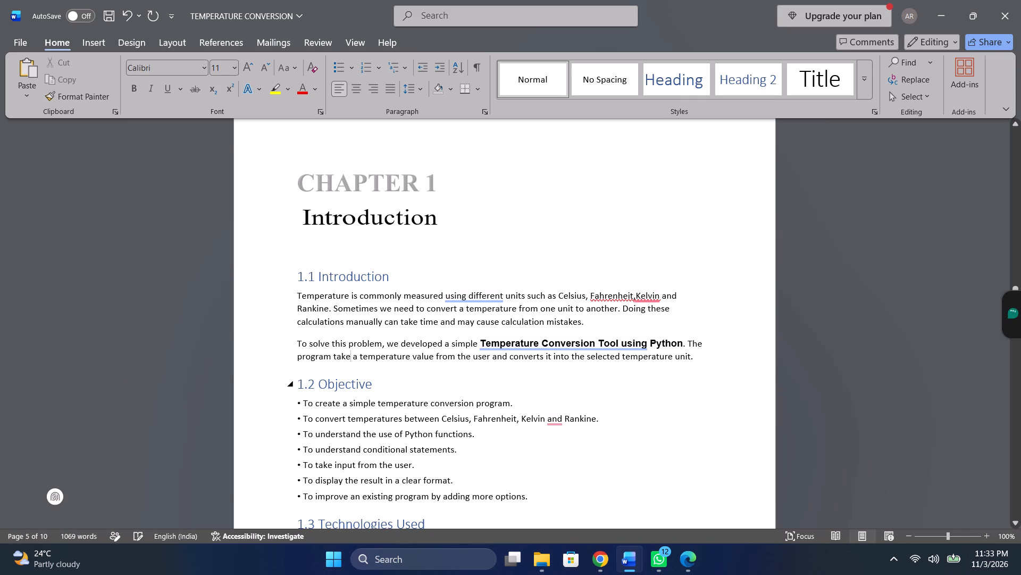
pyautogui.click(392, 375)
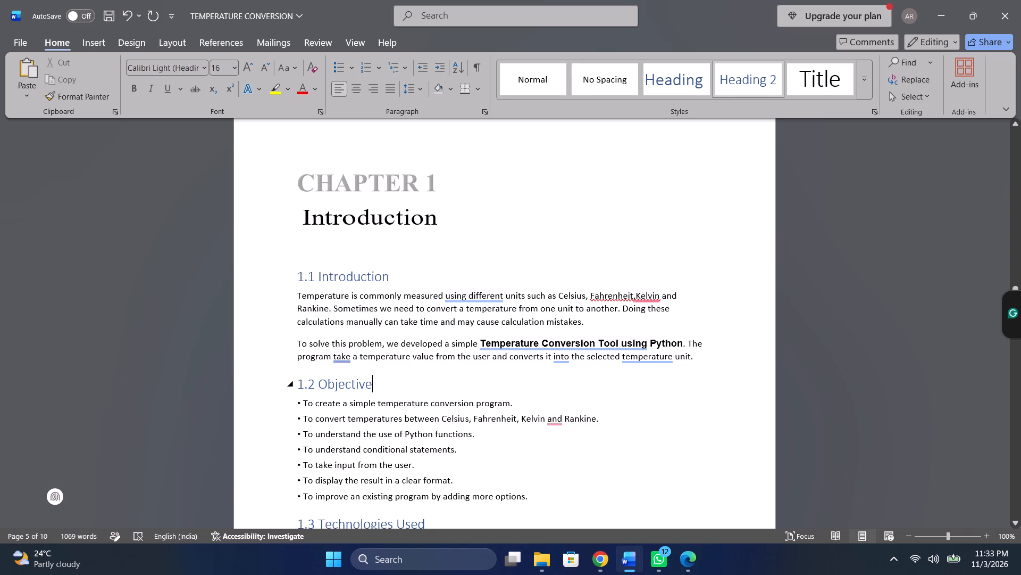
pyautogui.click(488, 382)
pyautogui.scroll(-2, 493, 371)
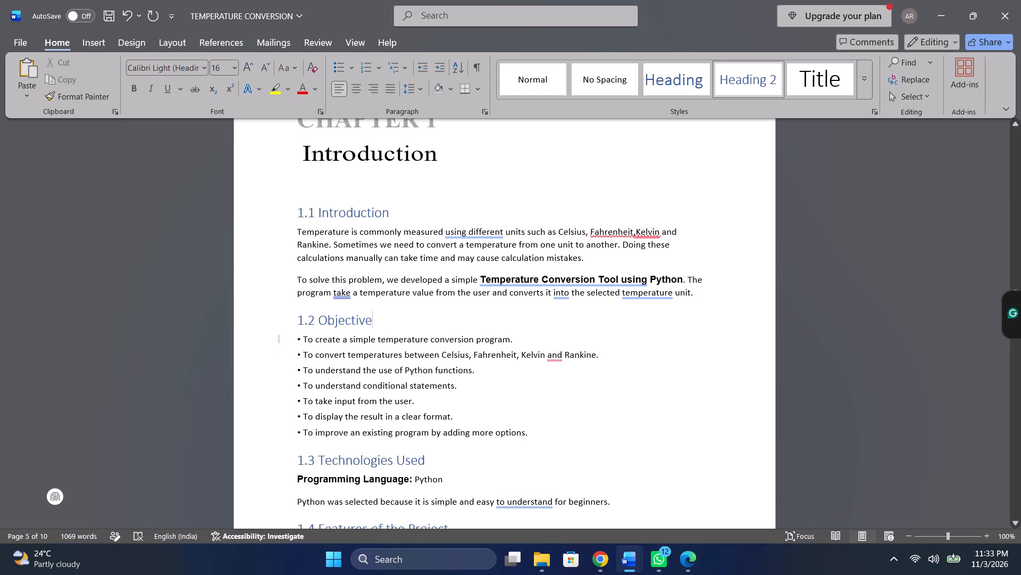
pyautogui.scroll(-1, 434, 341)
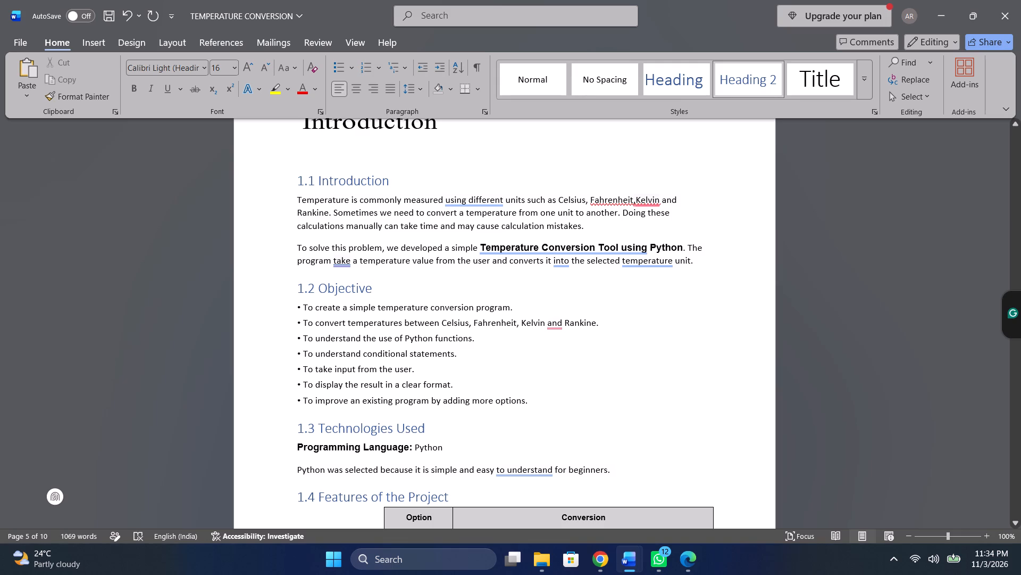
# Review the report text from 1.2 Objective through the features table to 2.3 Taking User Input in Chapter 2.
pyautogui.scroll(-1, 431, 386)
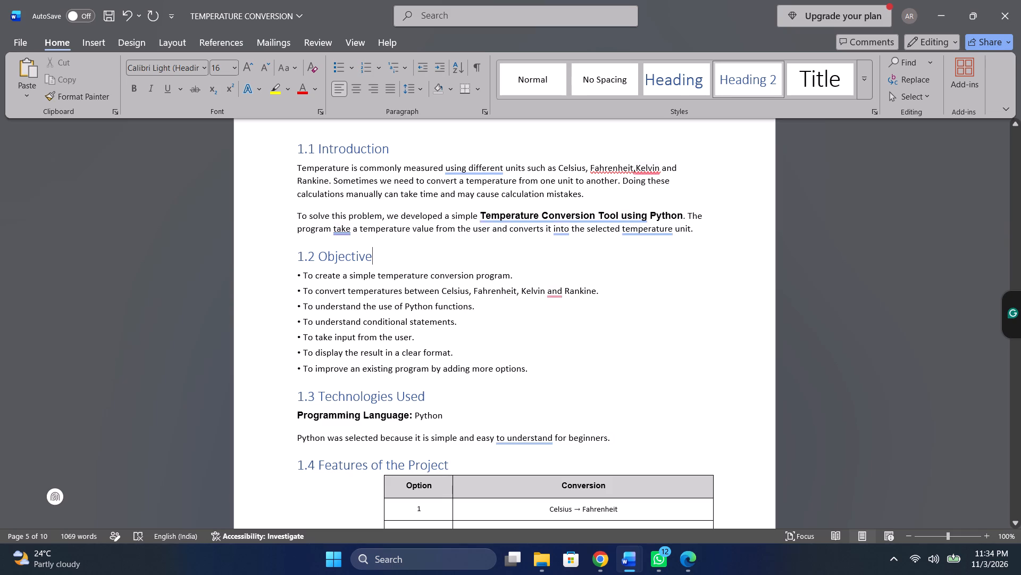
pyautogui.scroll(-1, 531, 368)
pyautogui.scroll(-2, 464, 378)
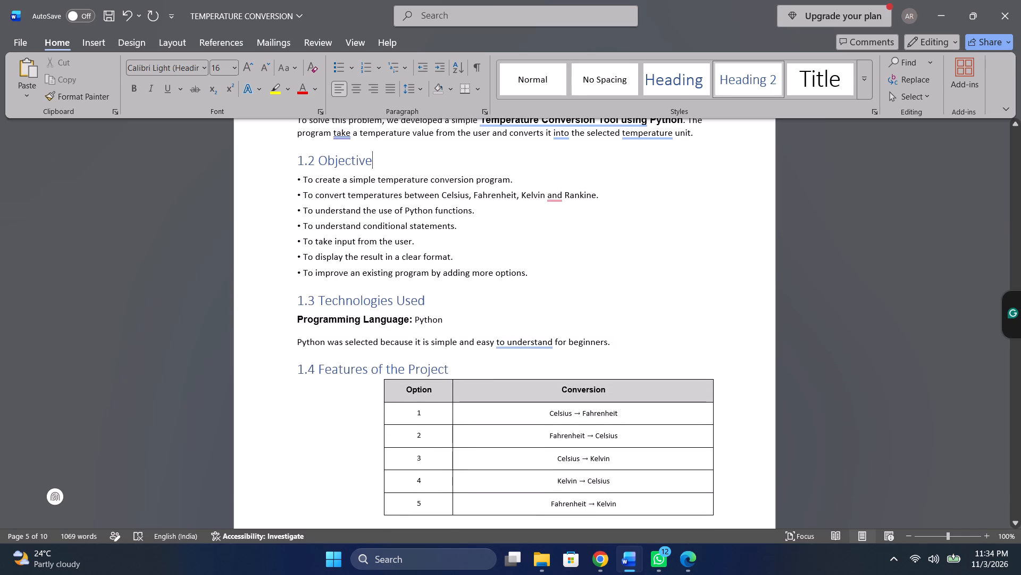
pyautogui.scroll(-2, 0, 6)
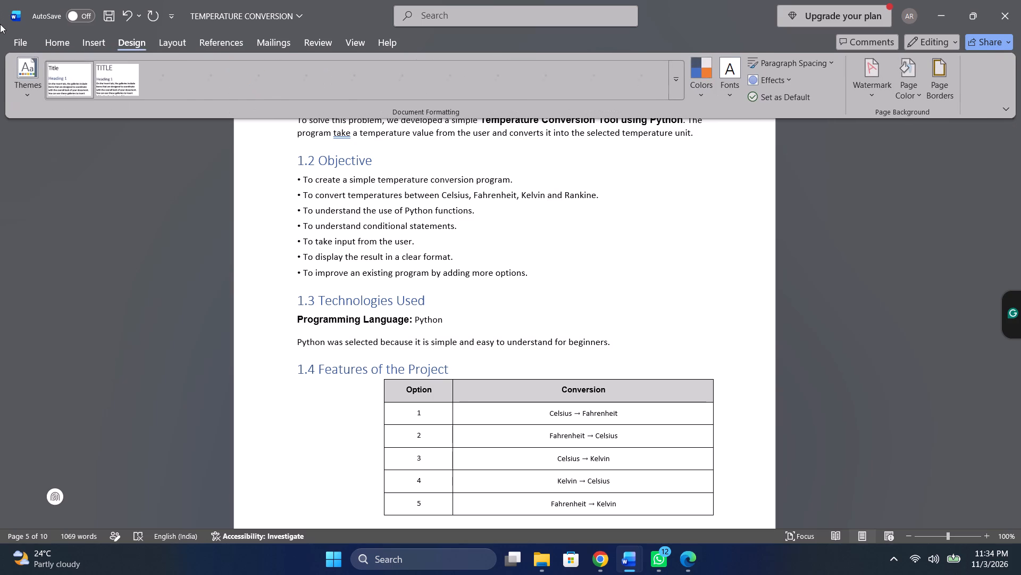
pyautogui.scroll(-1, 406, 275)
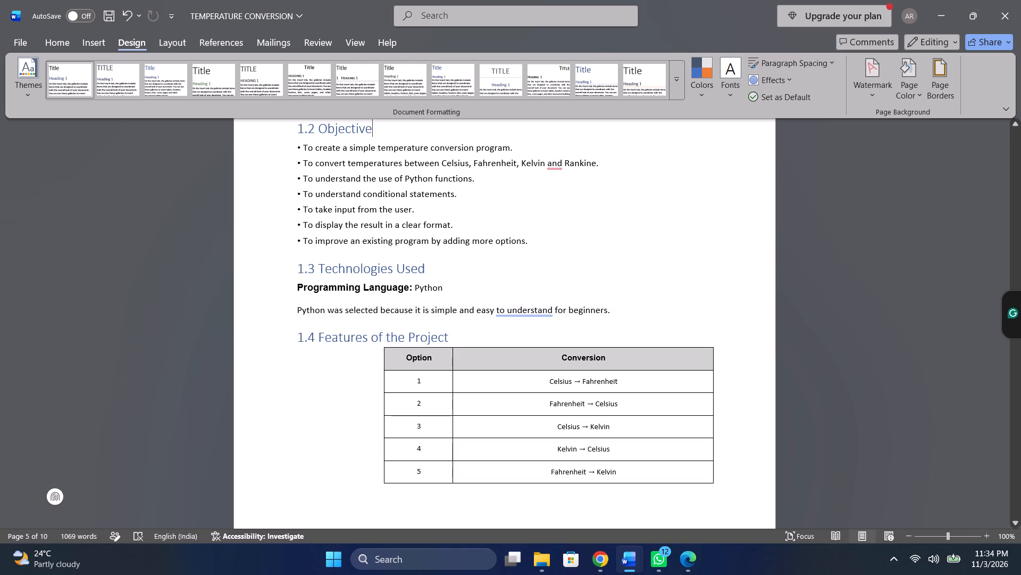
pyautogui.scroll(-1, 430, 313)
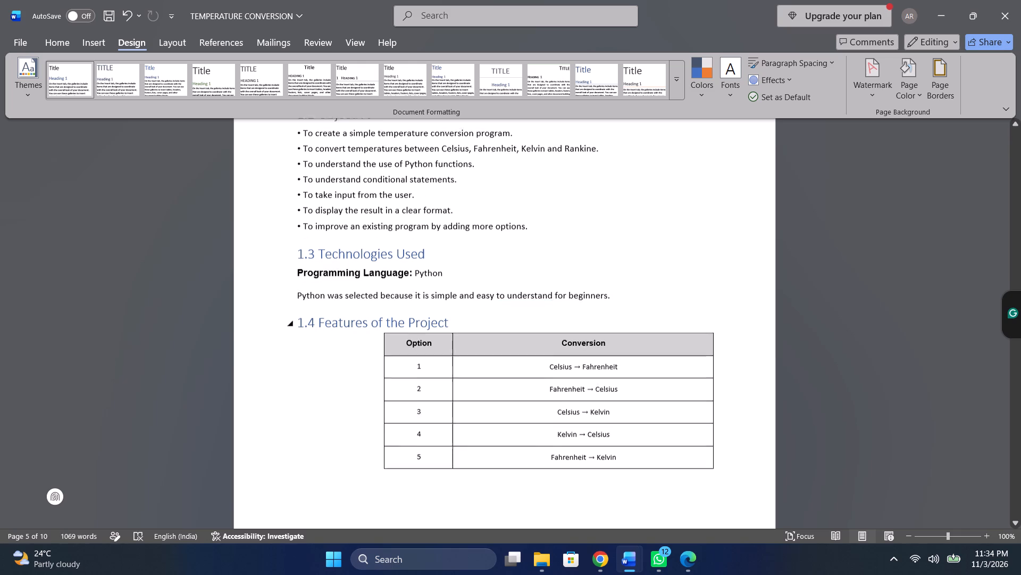
pyautogui.scroll(-3, 430, 313)
pyautogui.scroll(-2, 426, 264)
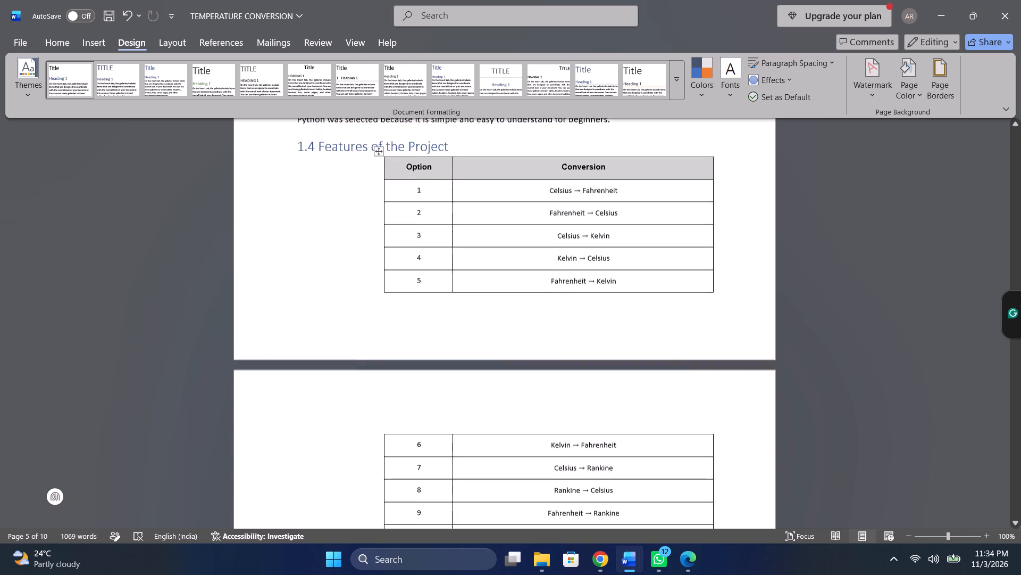
pyautogui.scroll(-14, 424, 256)
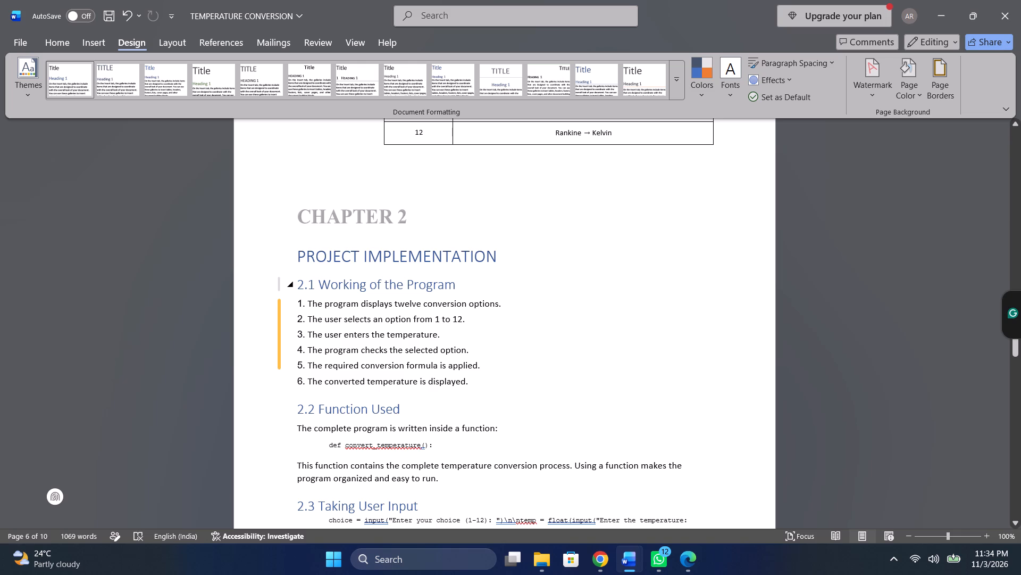
pyautogui.scroll(-1, 458, 285)
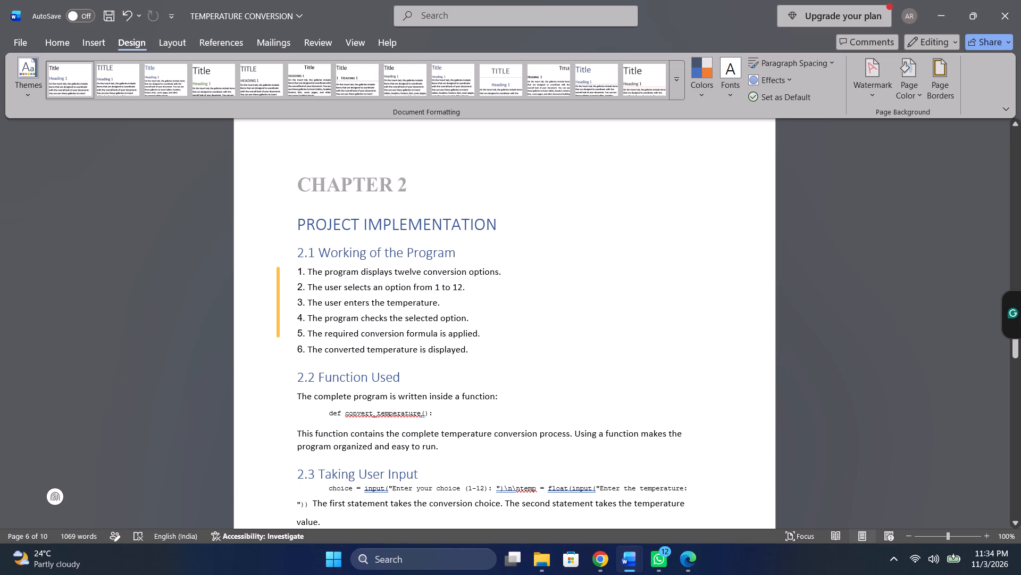
pyautogui.scroll(-1, 385, 391)
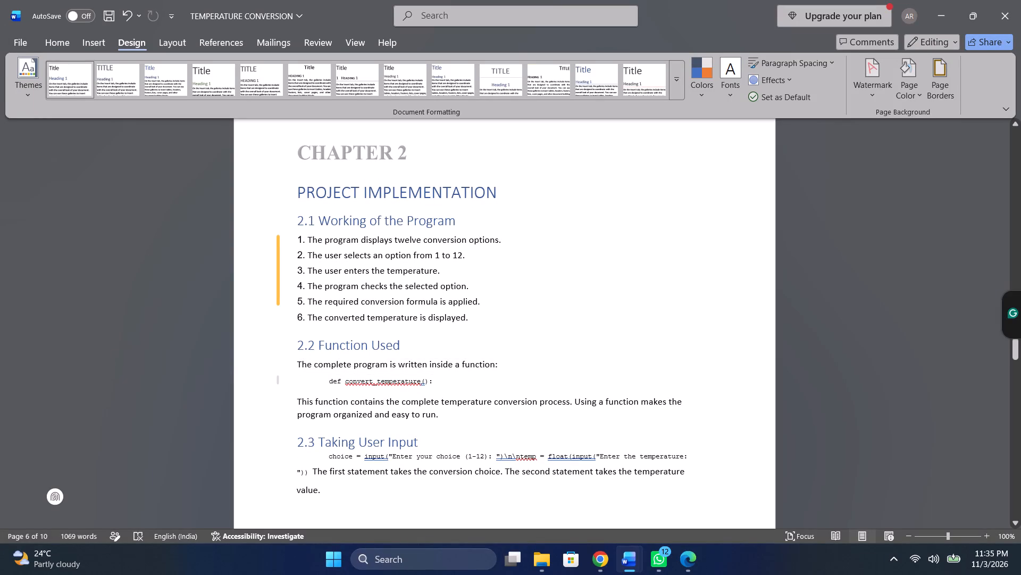
pyautogui.scroll(-2, 386, 368)
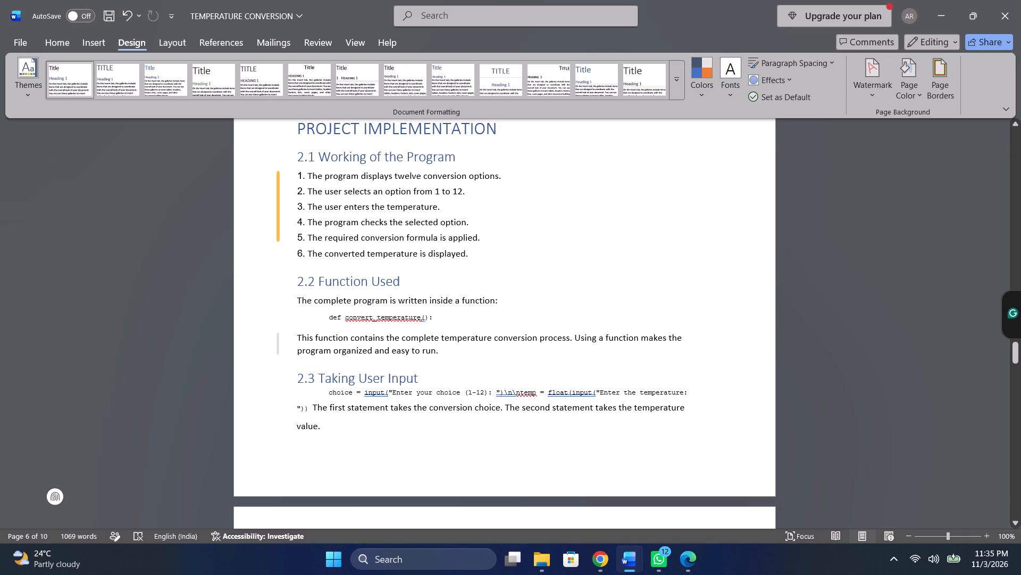
pyautogui.scroll(-1, 438, 356)
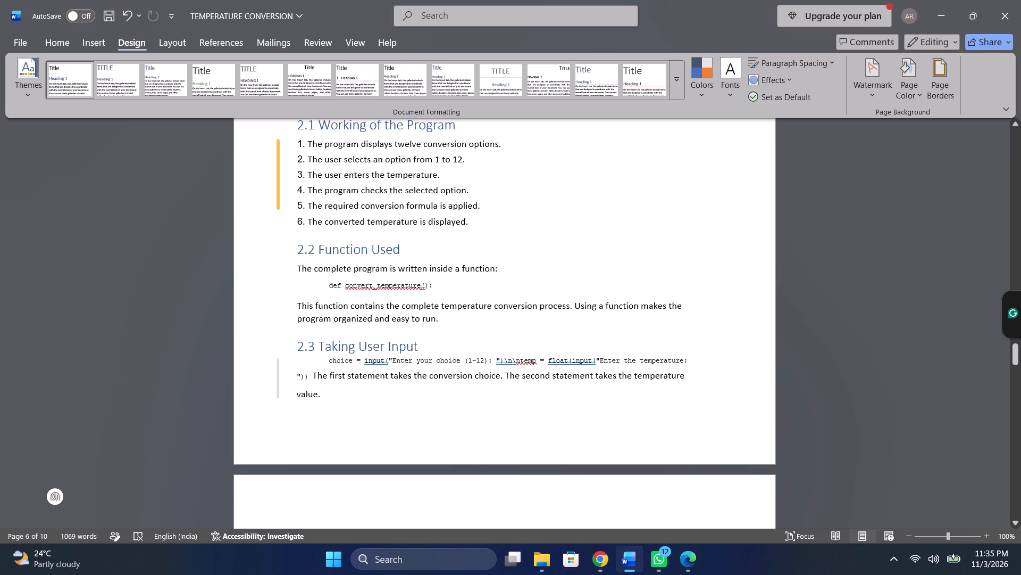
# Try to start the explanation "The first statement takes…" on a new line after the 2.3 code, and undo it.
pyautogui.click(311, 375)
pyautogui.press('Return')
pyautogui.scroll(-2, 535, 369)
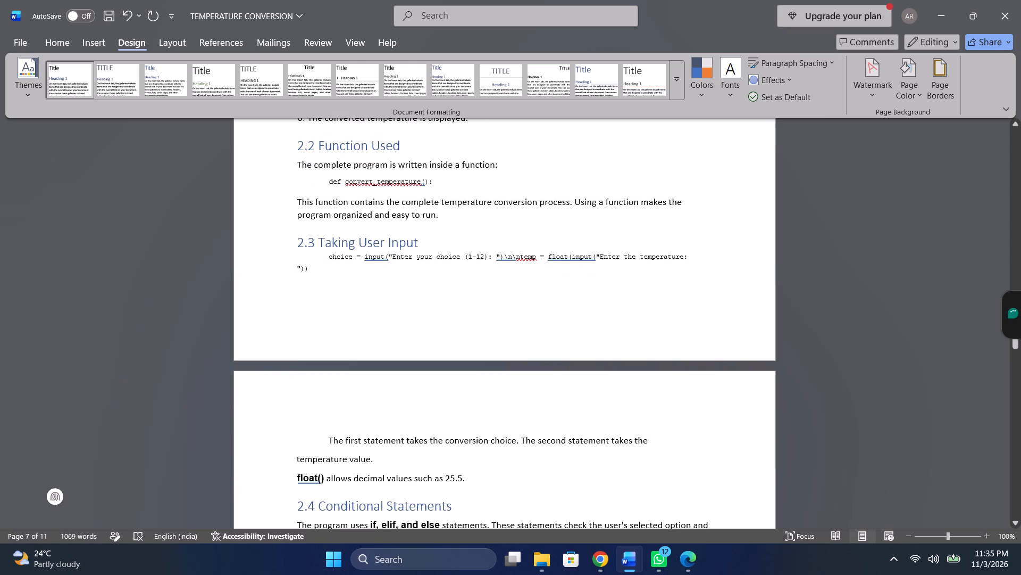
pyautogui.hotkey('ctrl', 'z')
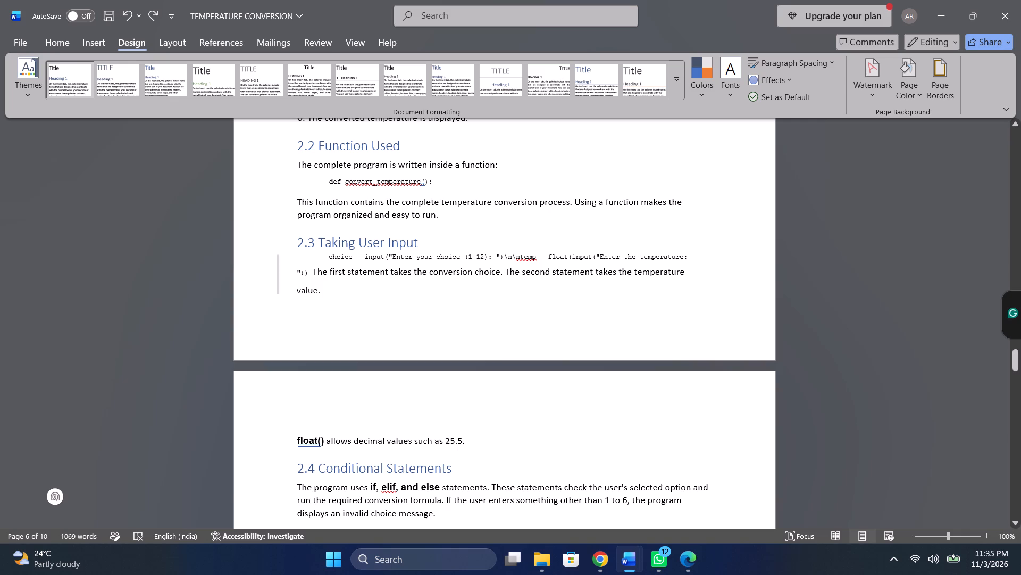
# Insert an empty paragraph before the 2.3 Taking User Input heading to push that section onto the next page.
pyautogui.click(296, 240)
pyautogui.press('Return')
pyautogui.scroll(-2, 353, 294)
pyautogui.scroll(4, 365, 296)
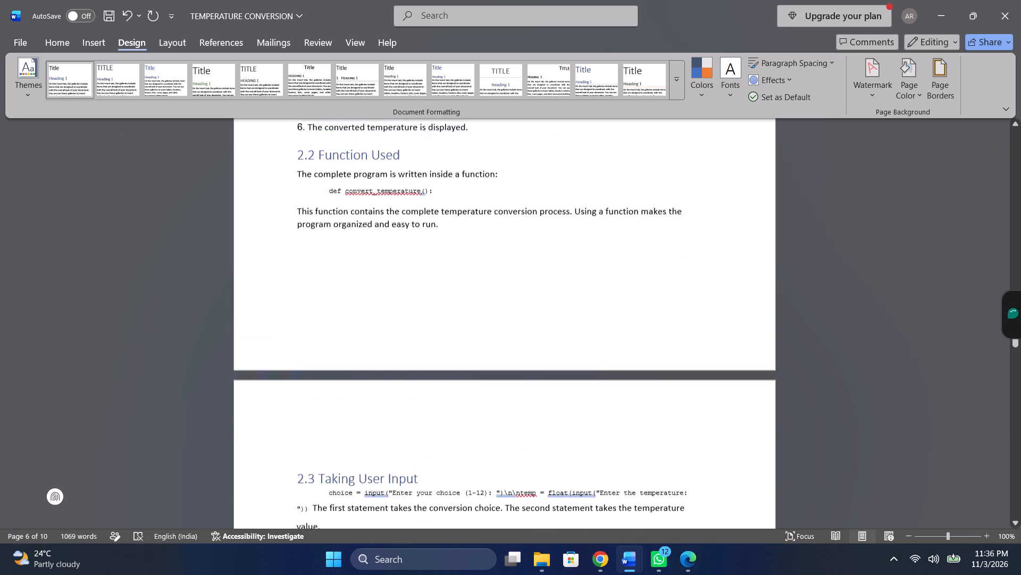
pyautogui.scroll(3, 367, 299)
pyautogui.scroll(-7, 367, 299)
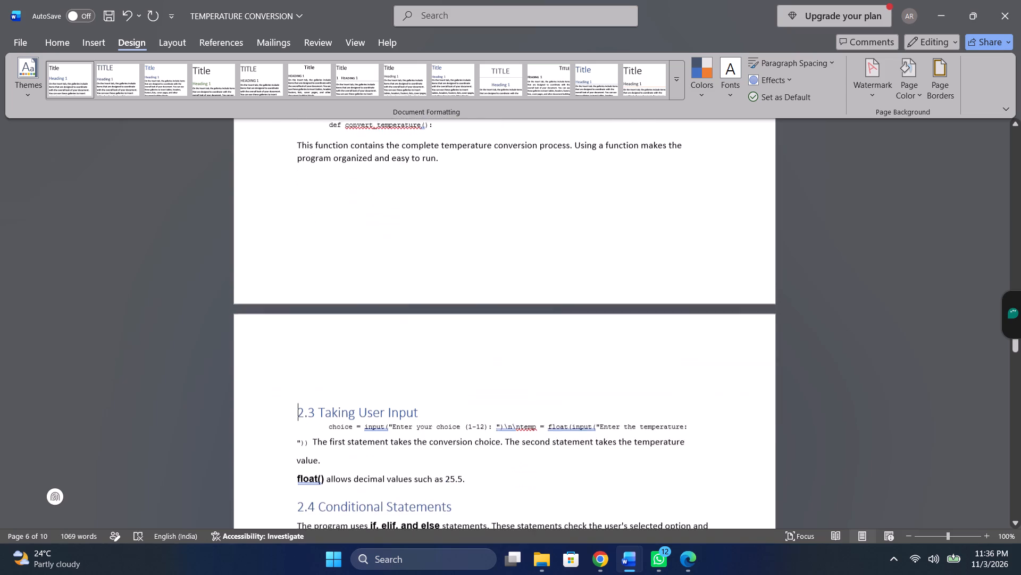
pyautogui.scroll(-2, 367, 299)
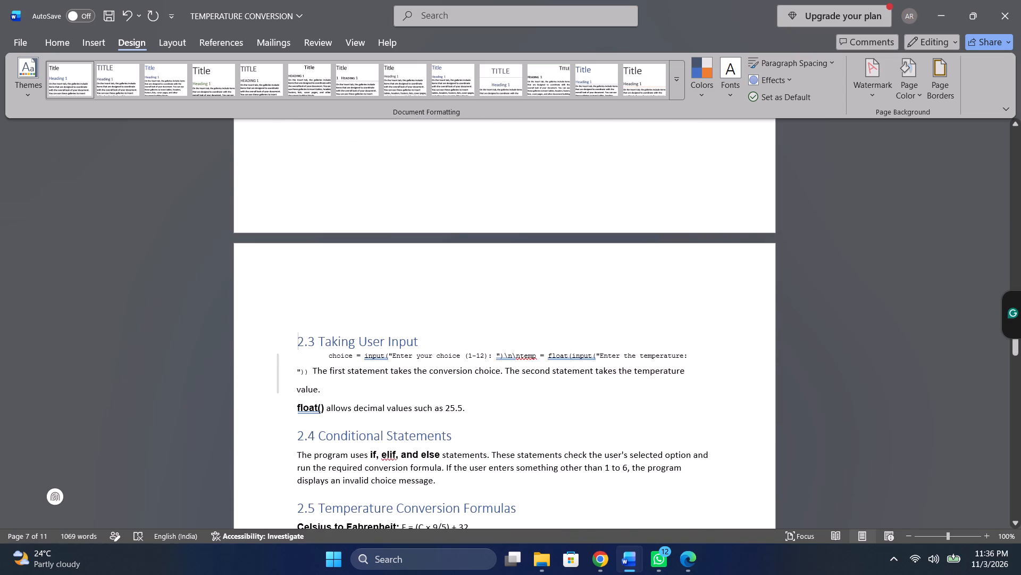
# Remove the first-line indent from the code line under 2.3 Taking User Input.
pyautogui.click(328, 354)
pyautogui.press('BackSpace')
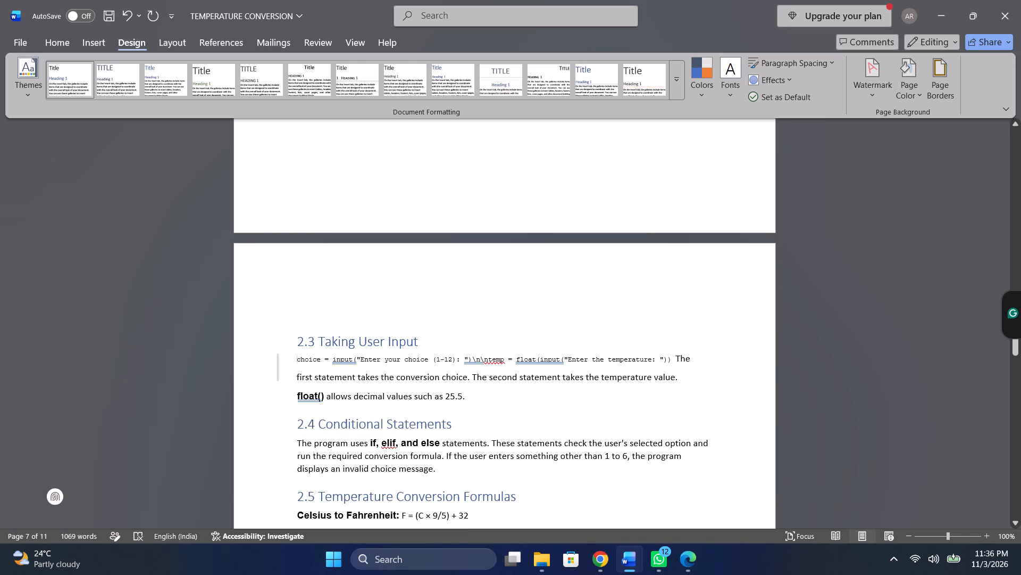
# Retype "The" before "first statement" in 2.3, delete the original "The", and start this explanation on a new line below the code.
pyautogui.moveTo(693, 357); pyautogui.dragTo(677, 354)
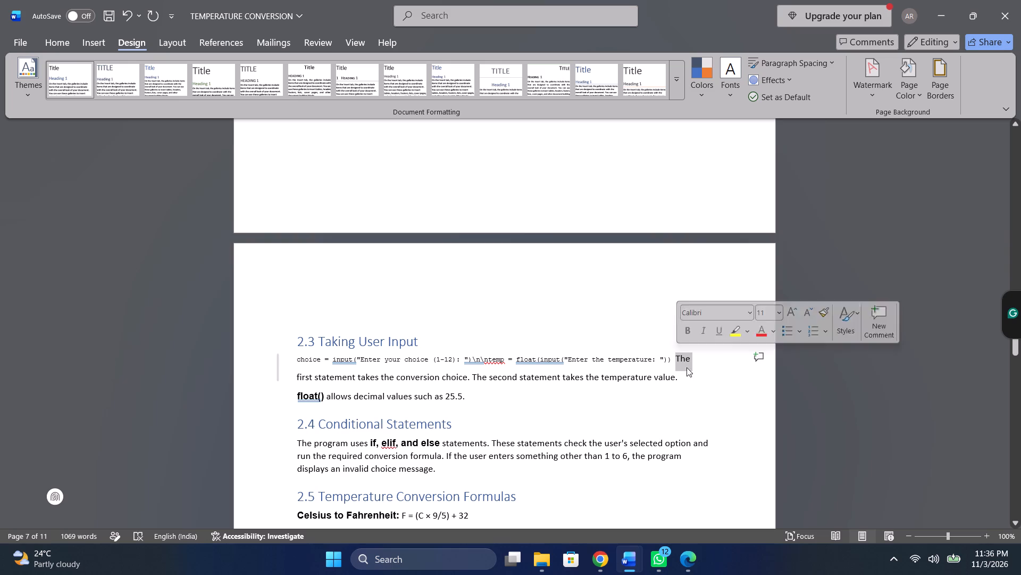
pyautogui.click(677, 394)
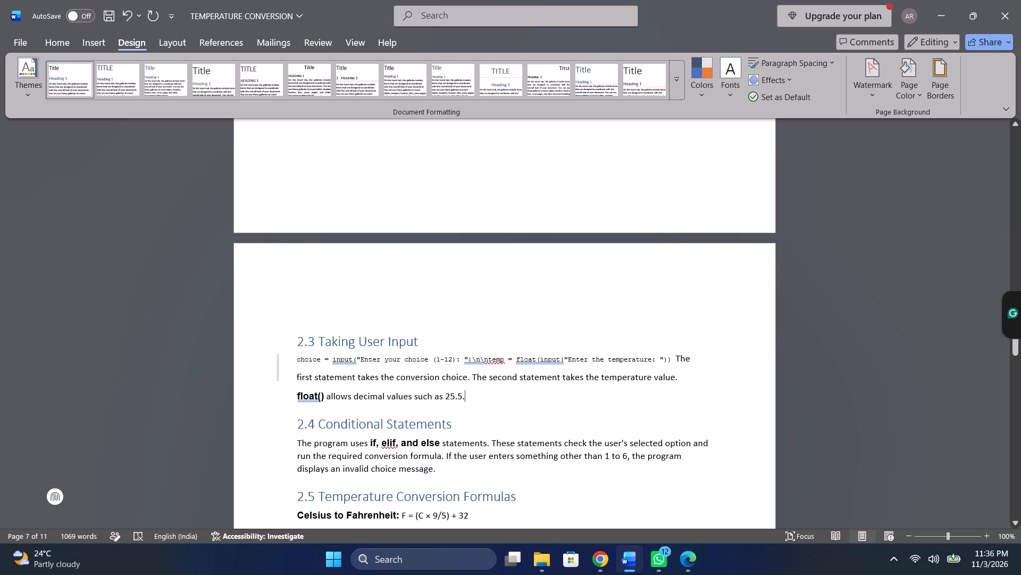
pyautogui.click(675, 357)
pyautogui.press('Right')
pyautogui.press('Down')
pyautogui.press('Right')
pyautogui.click(295, 378)
pyautogui.write('The')
pyautogui.press('space')
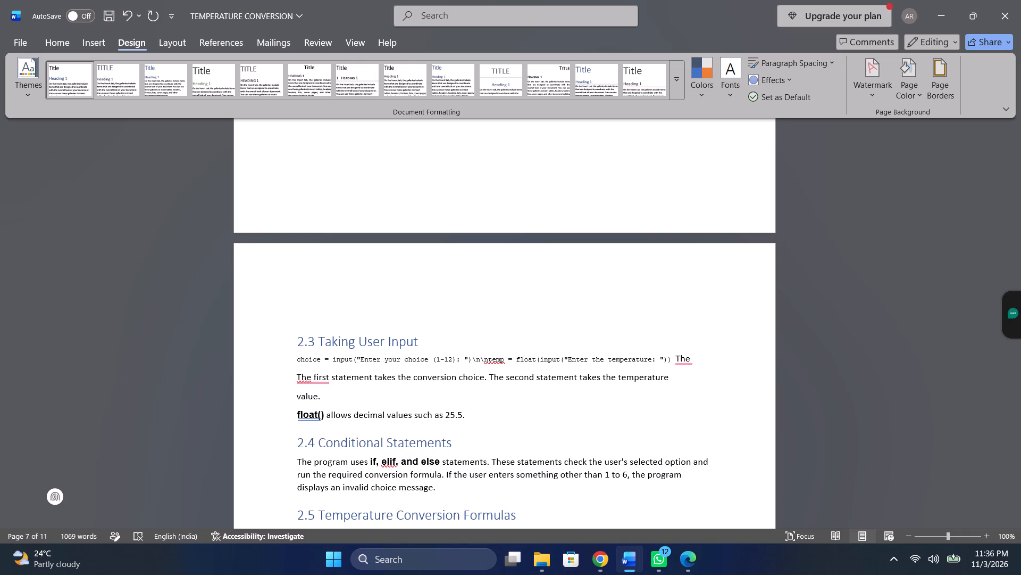
pyautogui.click(691, 354)
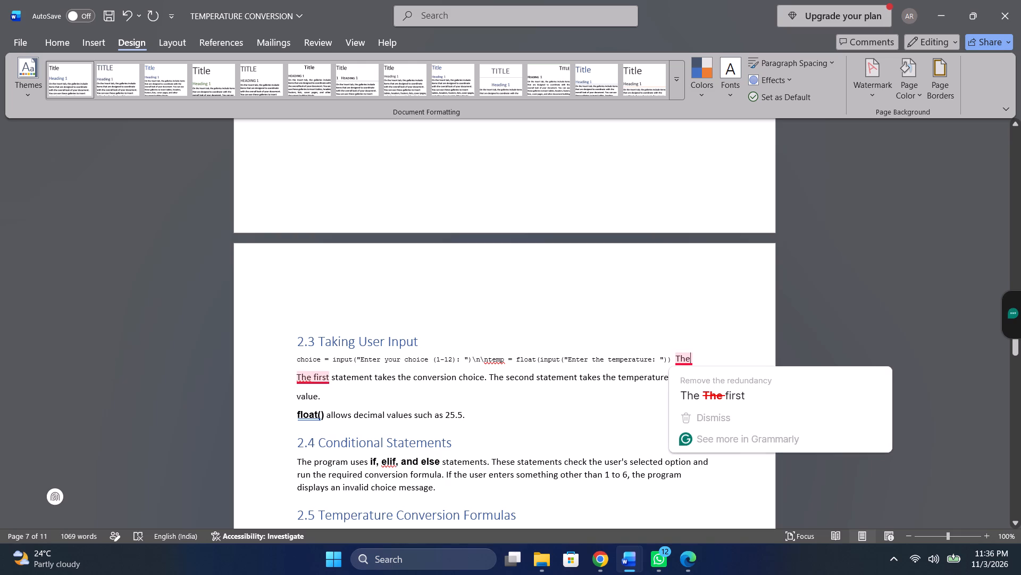
pyautogui.press('BackSpace')
pyautogui.press('BackSpace')
pyautogui.press('BackSpace')
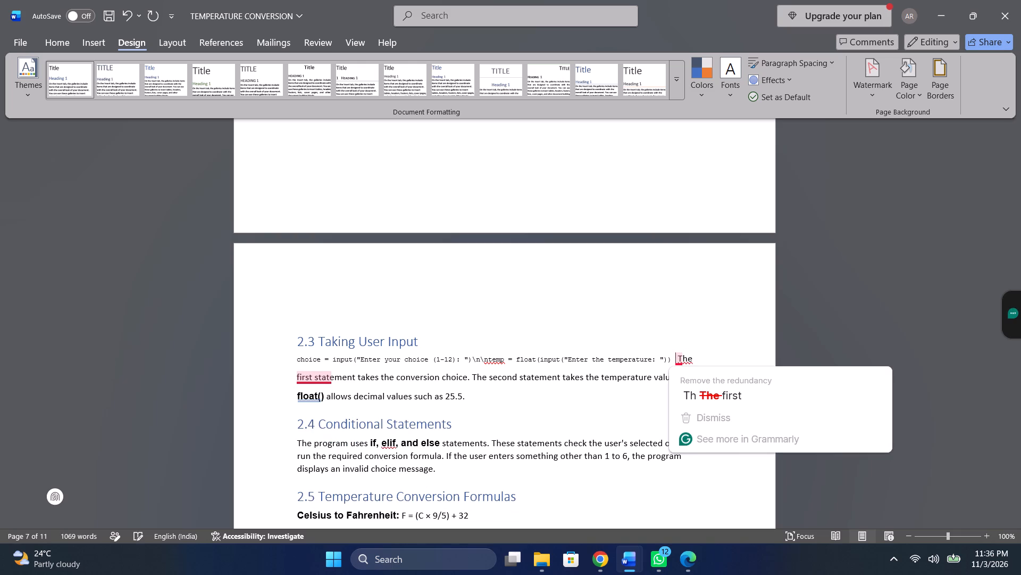
pyautogui.press('Return')
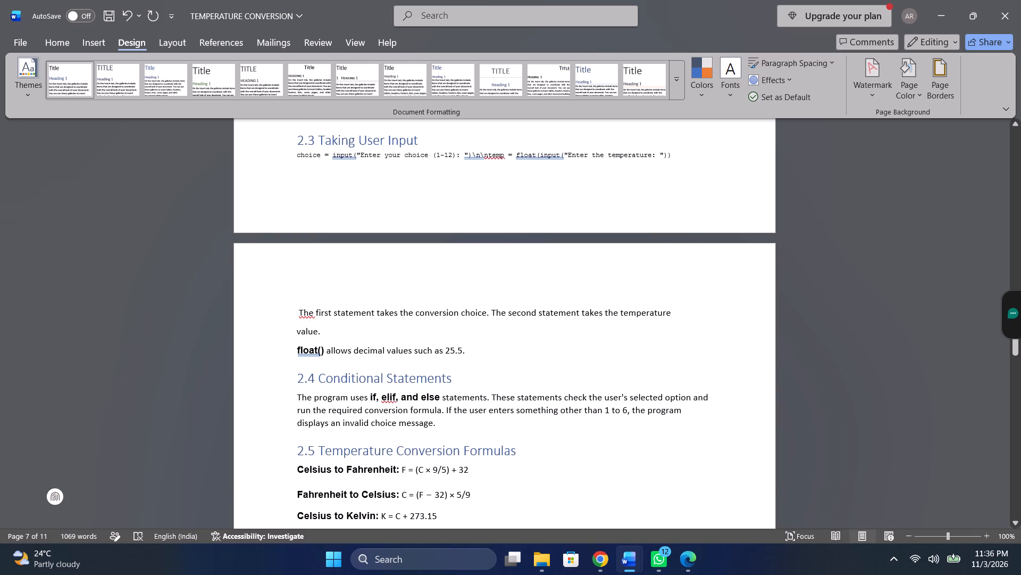
# Insert another empty paragraph before the 2.3 Taking User Input heading so the whole section starts on the next page.
pyautogui.scroll(2, 380, 233)
pyautogui.click(296, 203)
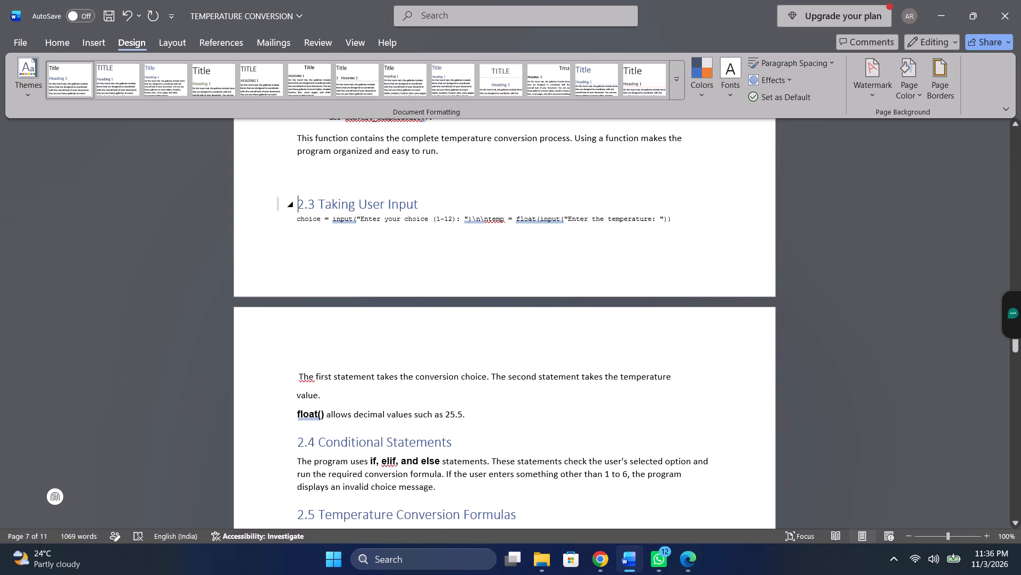
pyautogui.press('Return')
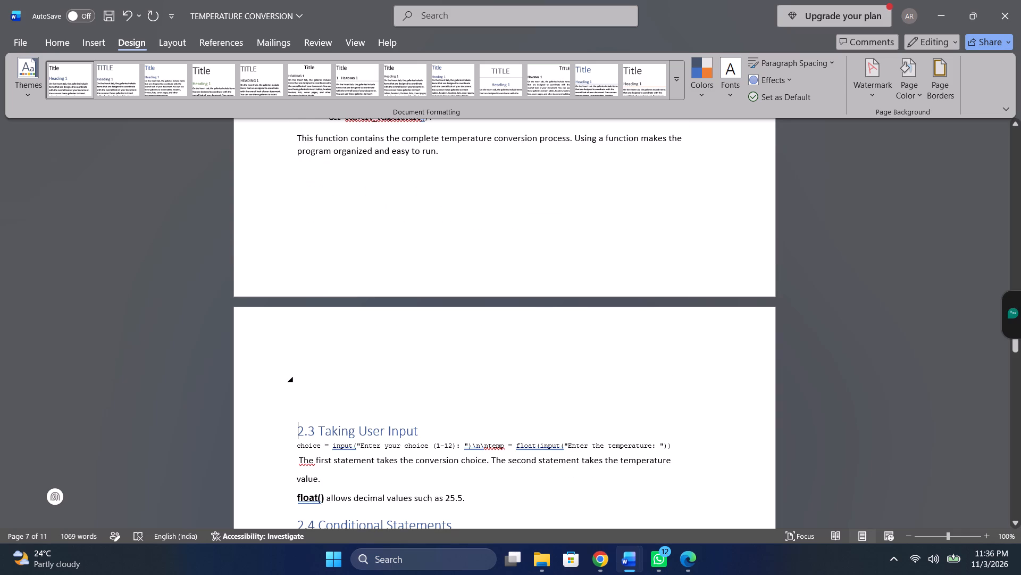
pyautogui.scroll(-4, 518, 369)
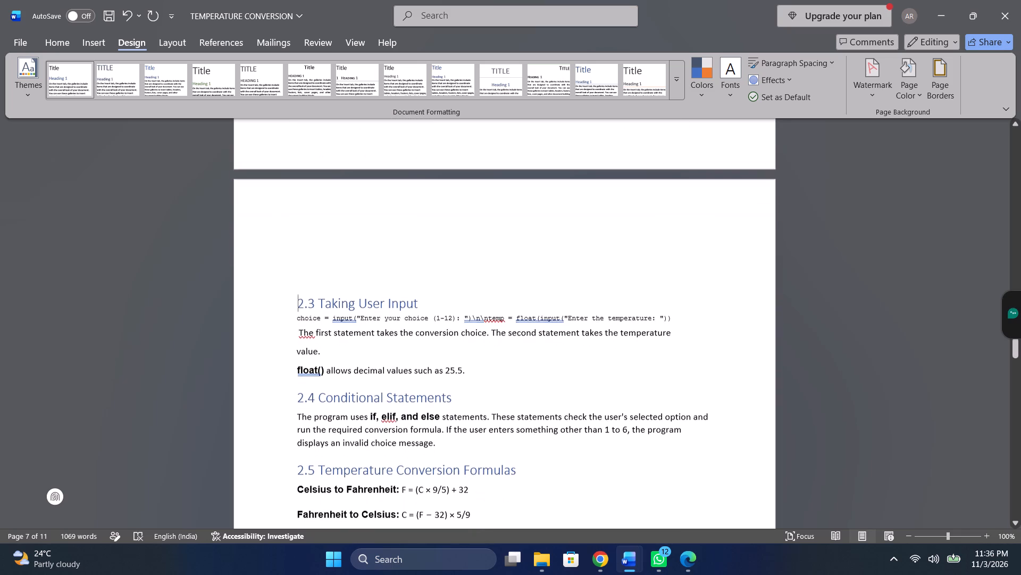
pyautogui.scroll(-2, 545, 370)
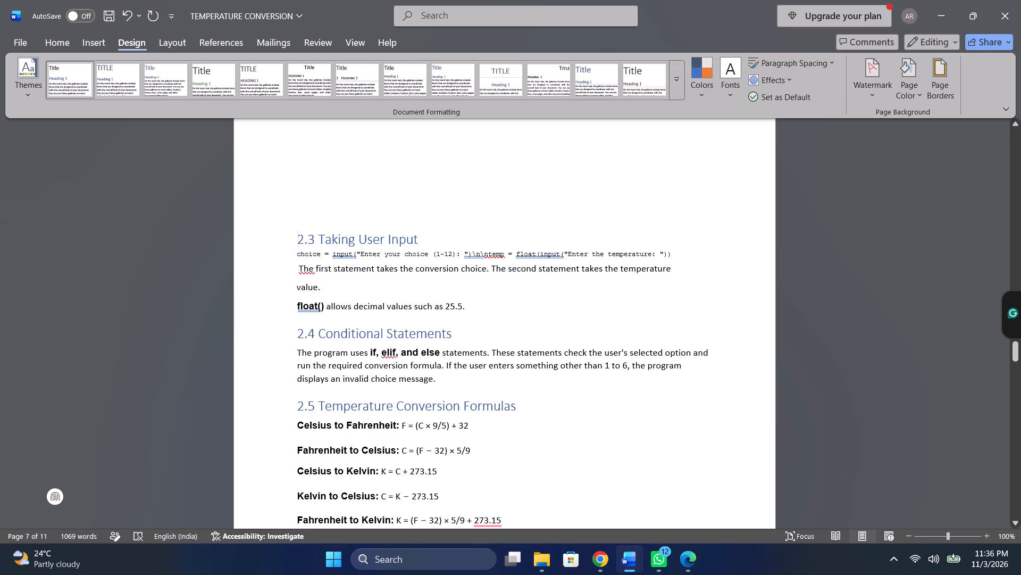
pyautogui.scroll(-1, 445, 323)
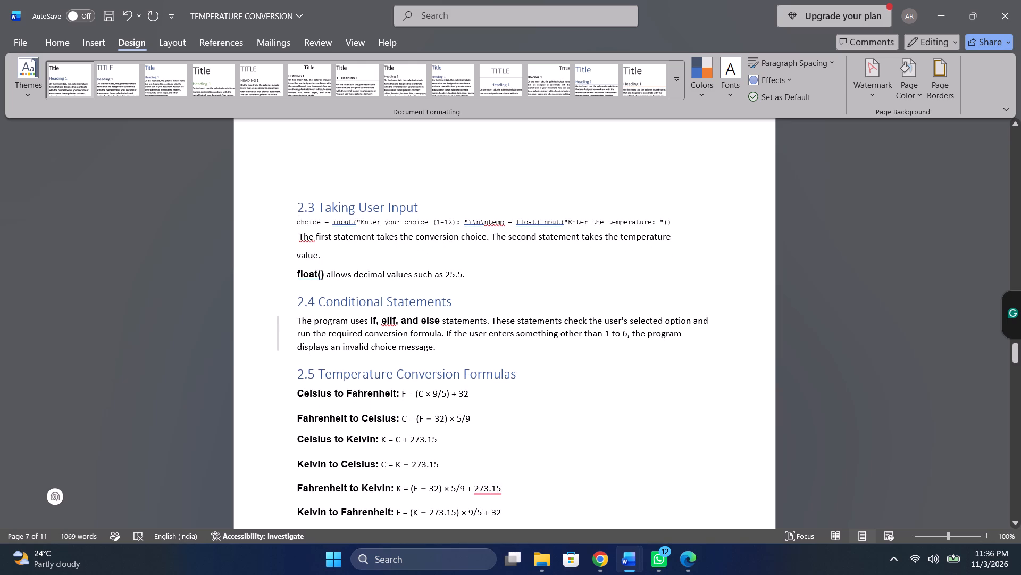
# In the 2.4 Conditional Statements paragraph, change the wording to "use", "statement" and "enter" by removing each word's final s.
pyautogui.click(367, 319)
pyautogui.press('BackSpace')
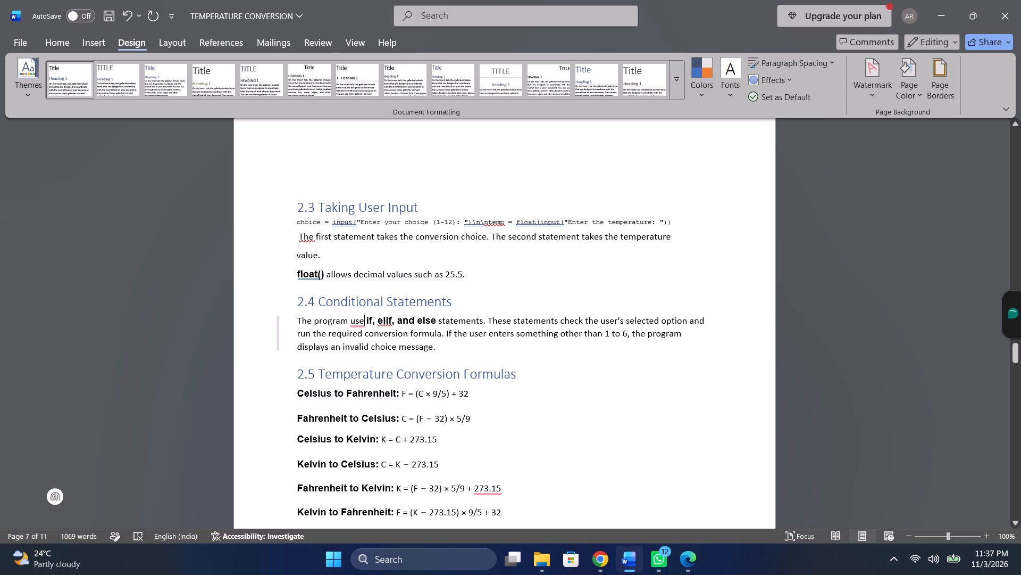
pyautogui.click(481, 319)
pyautogui.press('BackSpace')
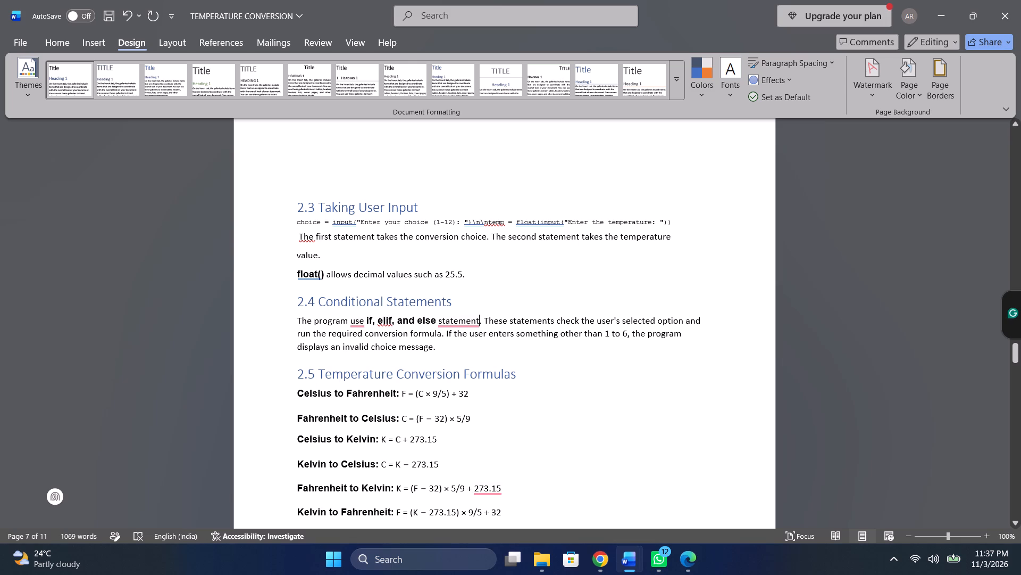
pyautogui.click(512, 332)
pyautogui.press('BackSpace')
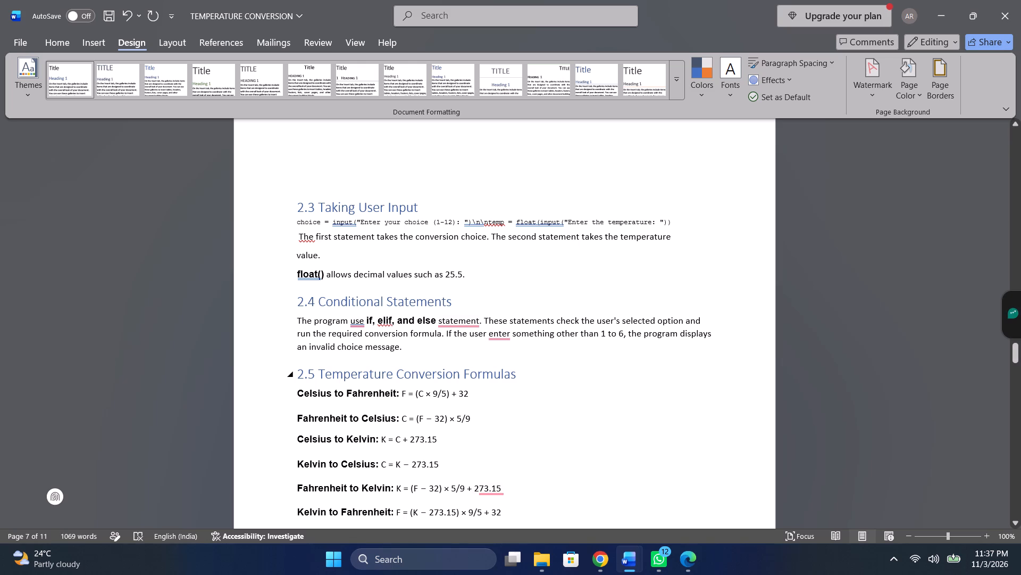
# Change the upper limit of the valid choice range in the 2.4 paragraph so it reads "1 to 12".
pyautogui.click(624, 335)
pyautogui.press('BackSpace')
pyautogui.write('12')
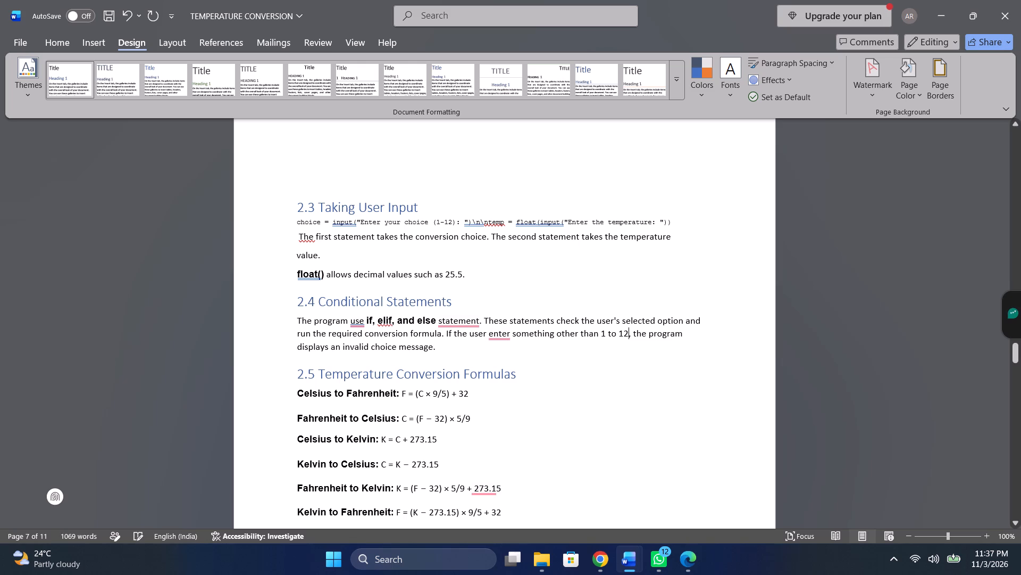
pyautogui.click(618, 414)
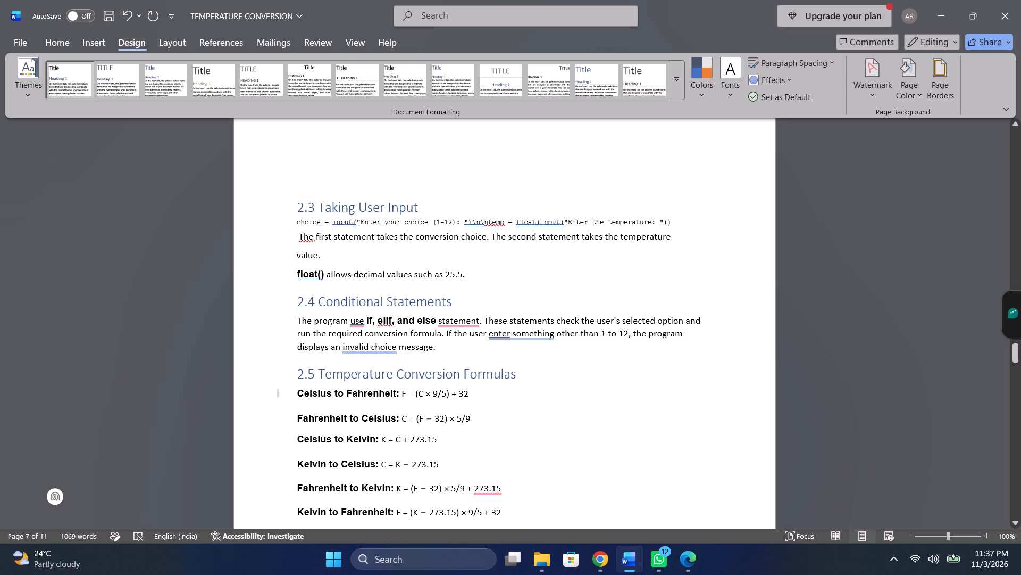
# Insert an empty paragraph before the 2.7 Contribution to the Project heading to push that section onto the next page.
pyautogui.scroll(-2, 546, 369)
pyautogui.scroll(-1, 424, 362)
pyautogui.scroll(-2, 466, 294)
pyautogui.scroll(-2, 423, 299)
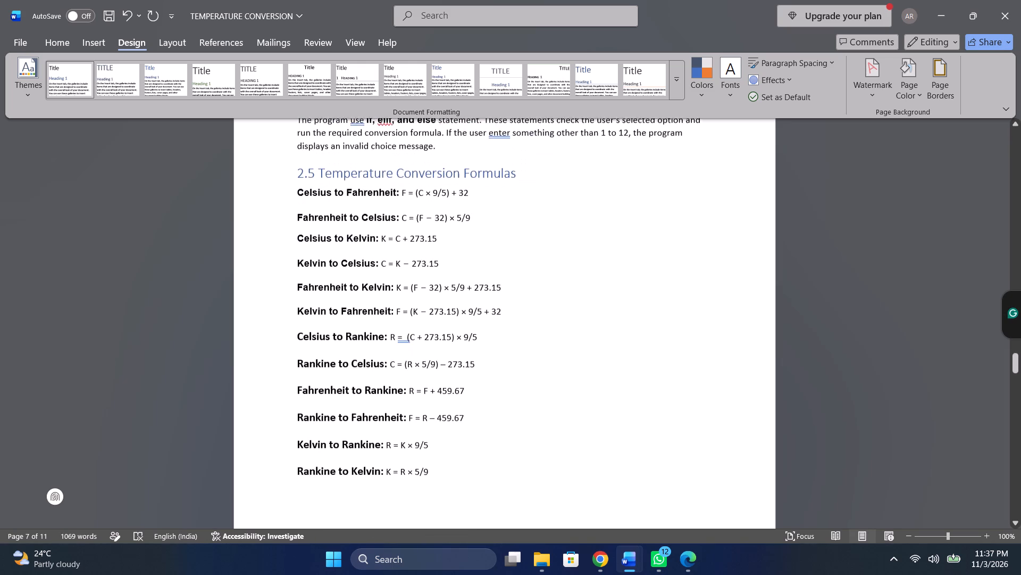
pyautogui.scroll(-8, 391, 312)
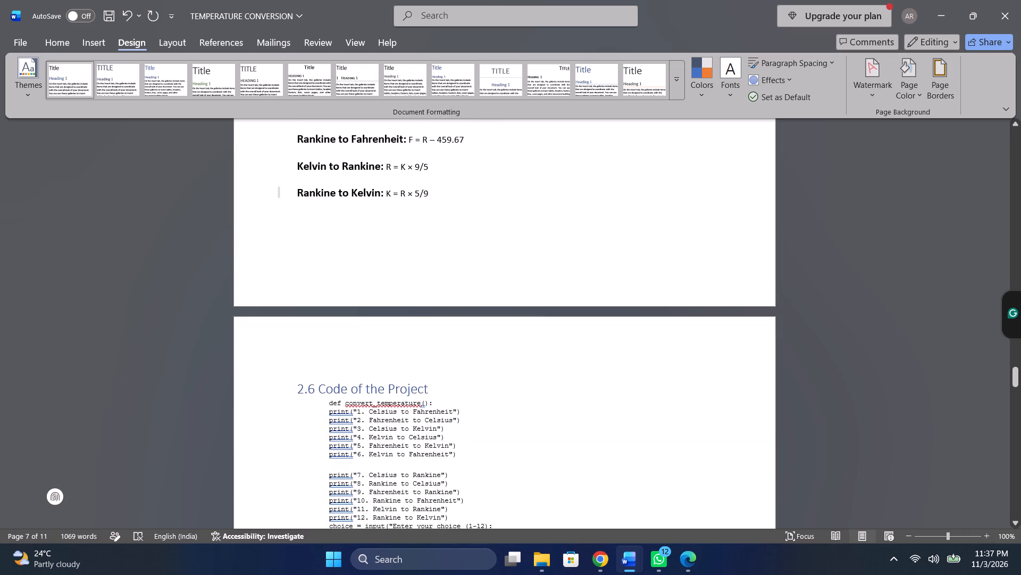
pyautogui.scroll(-15, 378, 265)
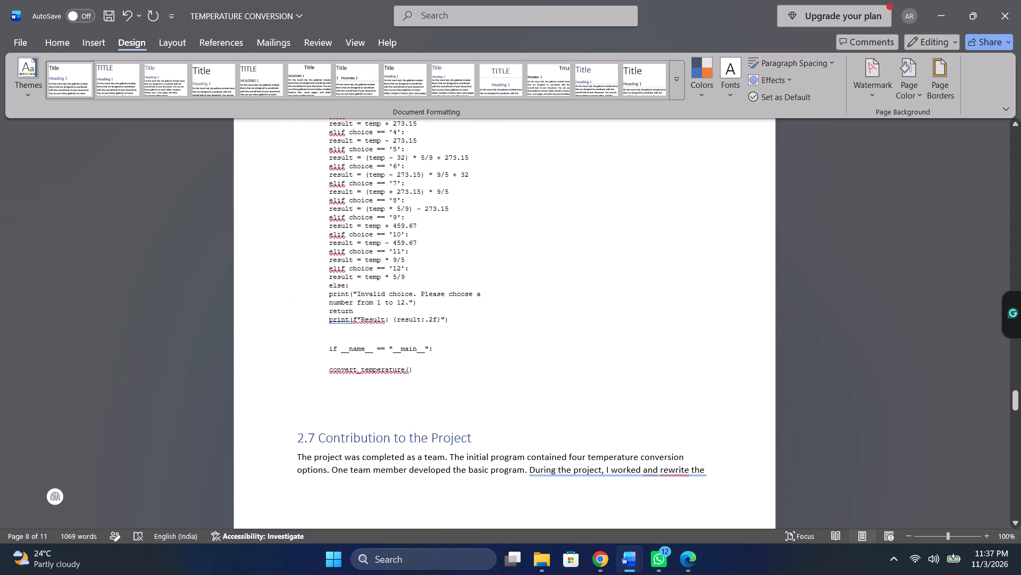
pyautogui.scroll(-4, 404, 354)
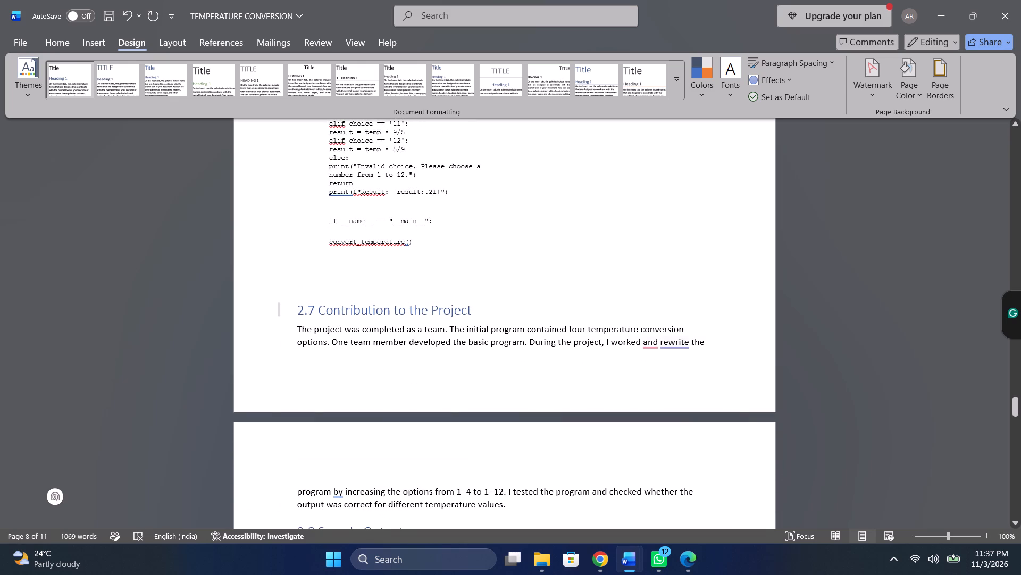
pyautogui.click(298, 306)
pyautogui.press('Return')
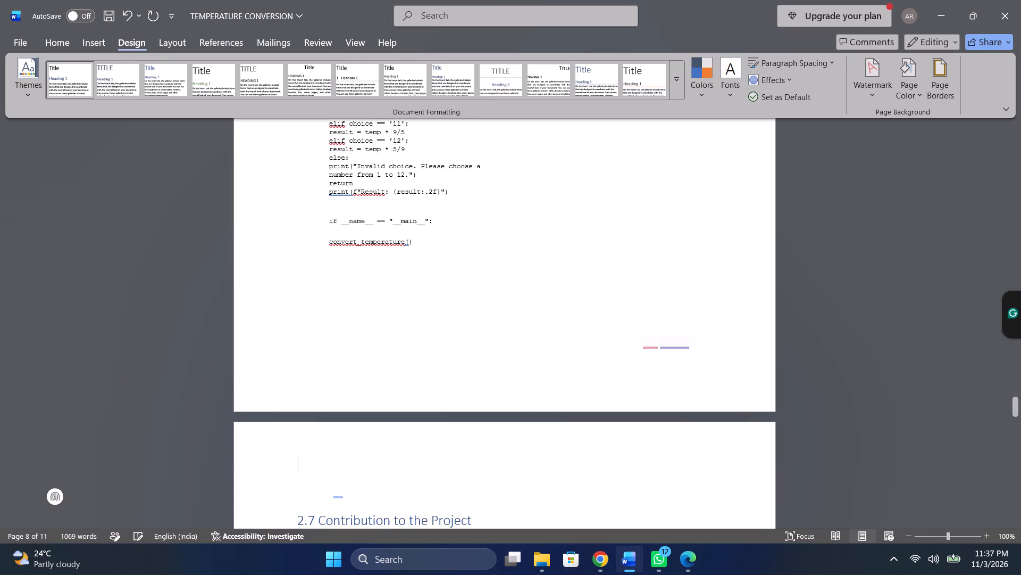
# Review sections 2.7 and 2.8 and the Chapter 3 conclusion for text and layout that need revising.
pyautogui.scroll(-4, 375, 407)
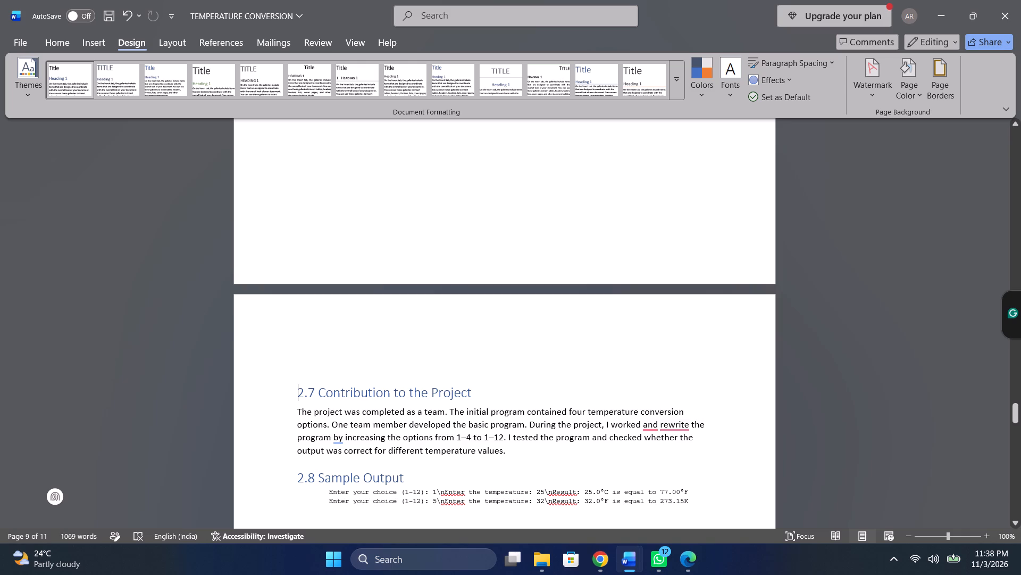
pyautogui.scroll(-1, 455, 202)
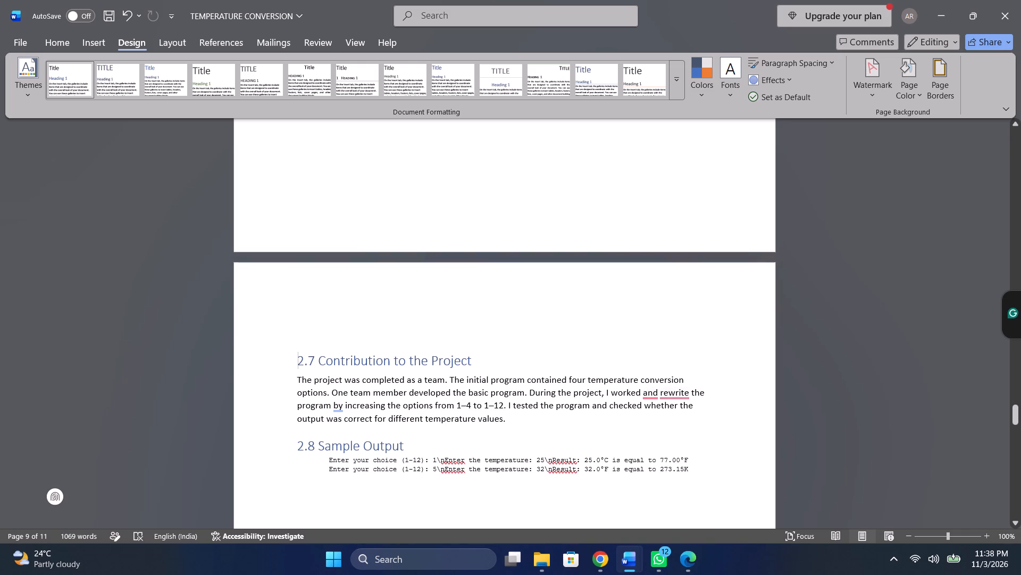
pyautogui.scroll(-1, 458, 282)
pyautogui.scroll(-1, 404, 361)
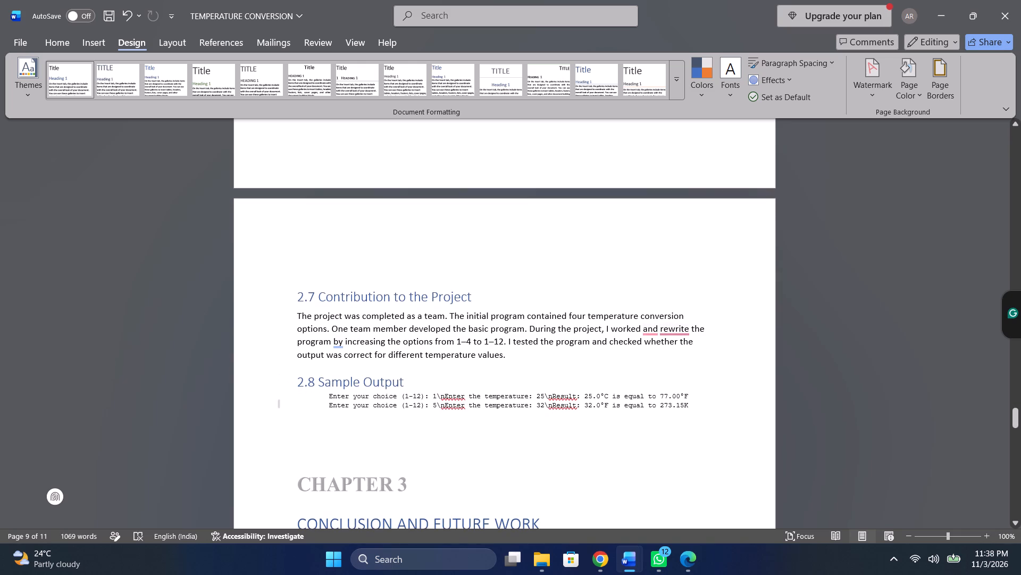
pyautogui.scroll(-2, 407, 401)
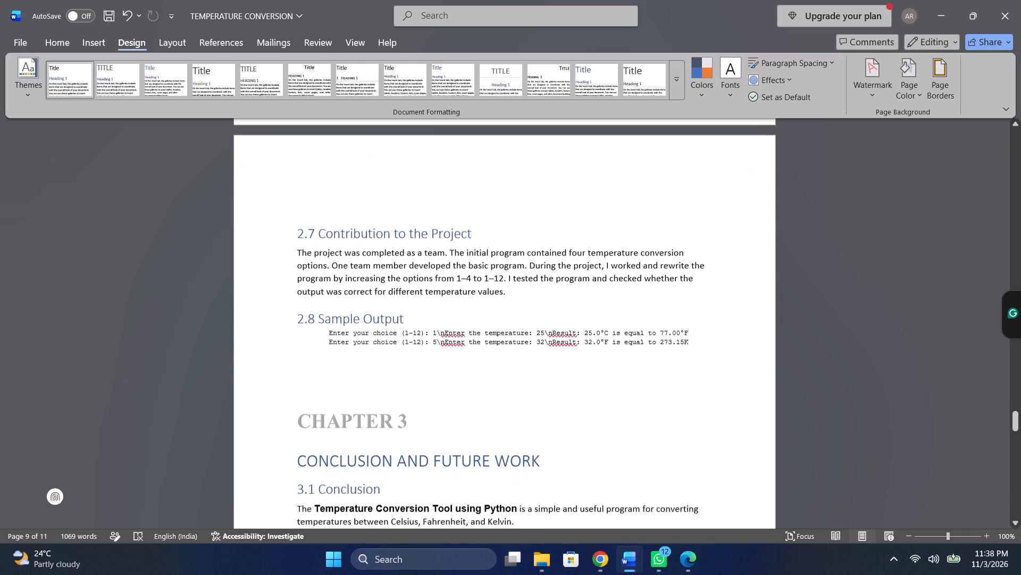
pyautogui.scroll(-1, 399, 389)
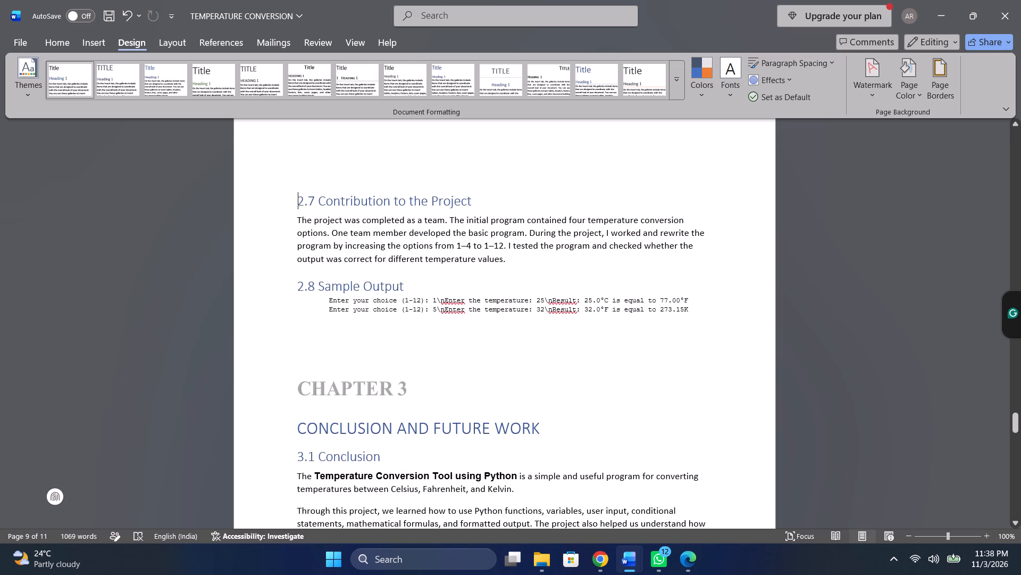
pyautogui.scroll(-4, 389, 354)
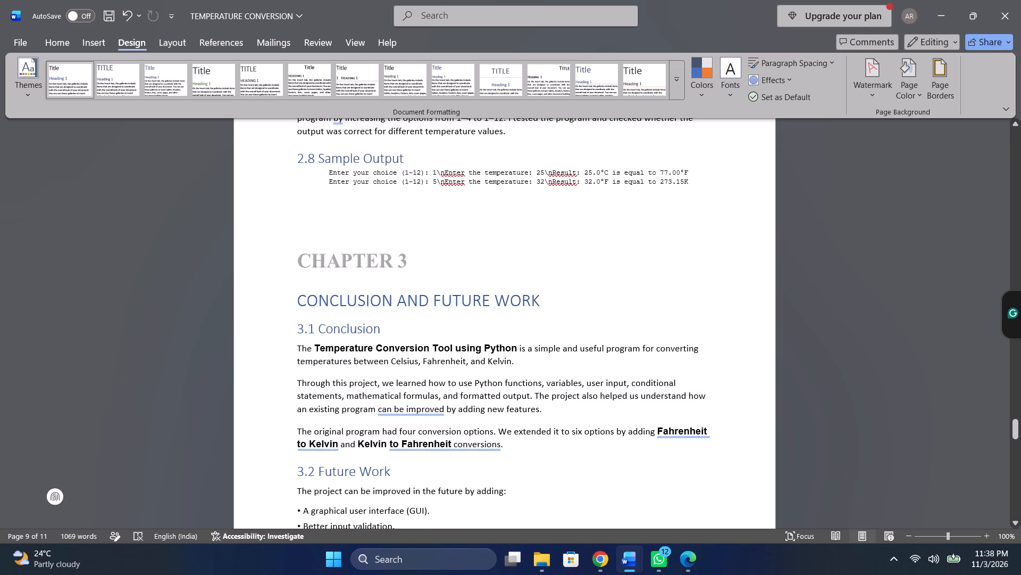